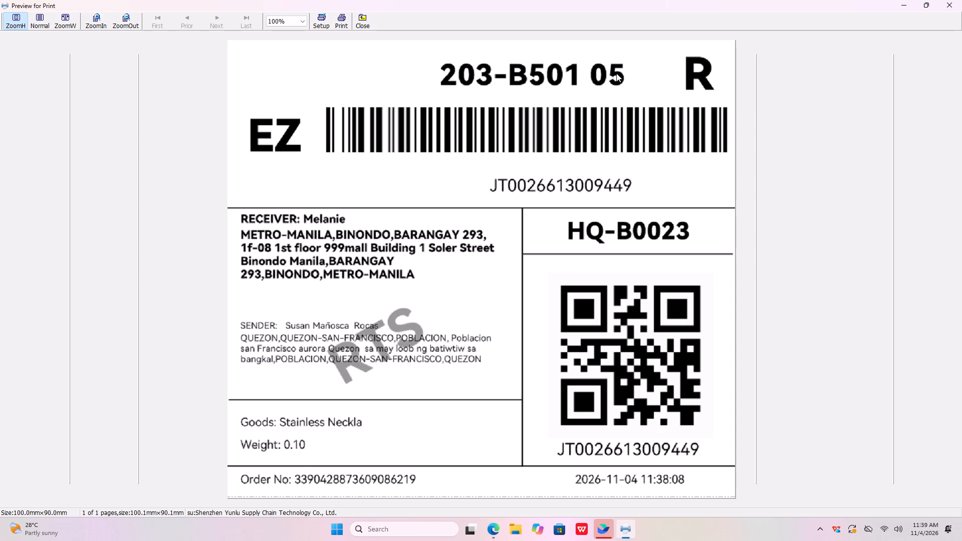
Close the print preview of the return shipping label.
click(946, 2)
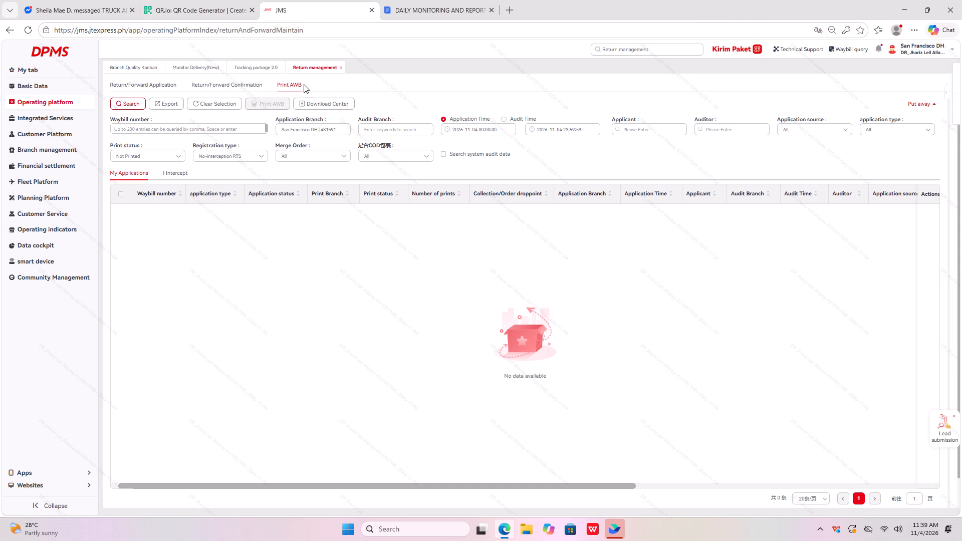
Replace the function search text with NEW and open the New waybill page.
click(636, 52)
click(658, 47)
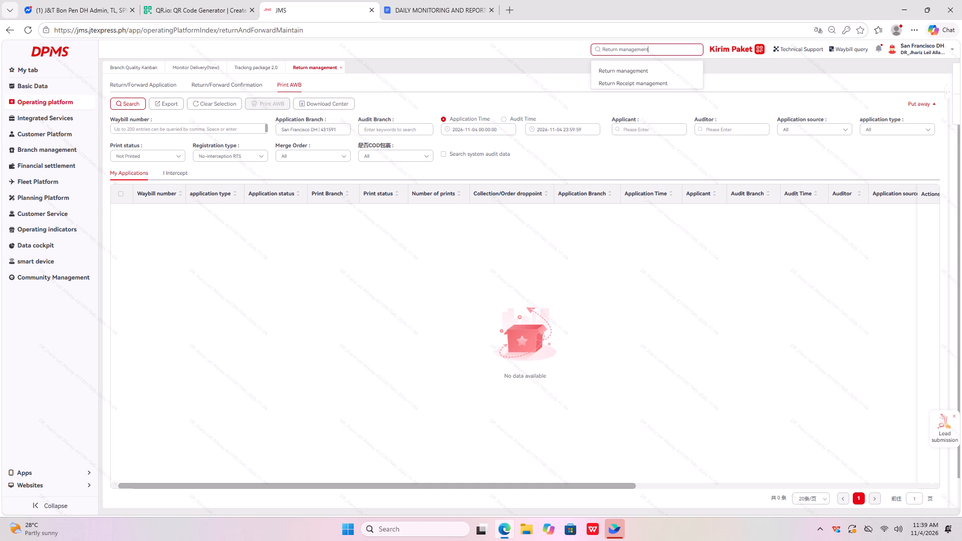
drag(658, 47, 573, 50)
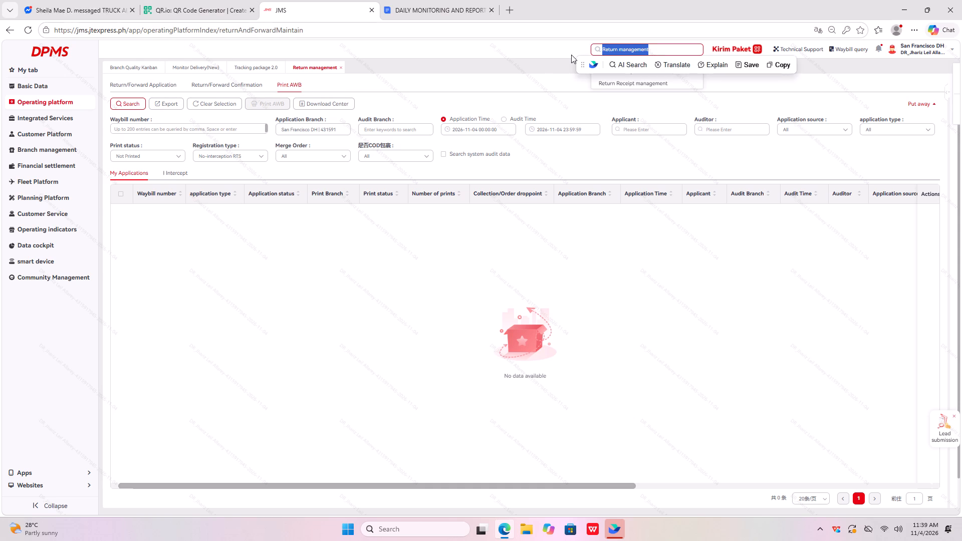
text(NEW)
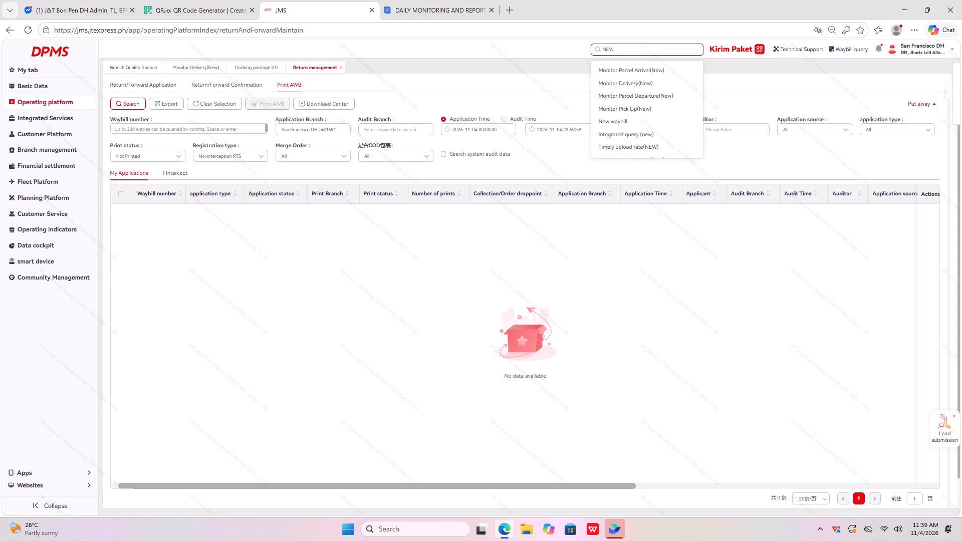
click(603, 122)
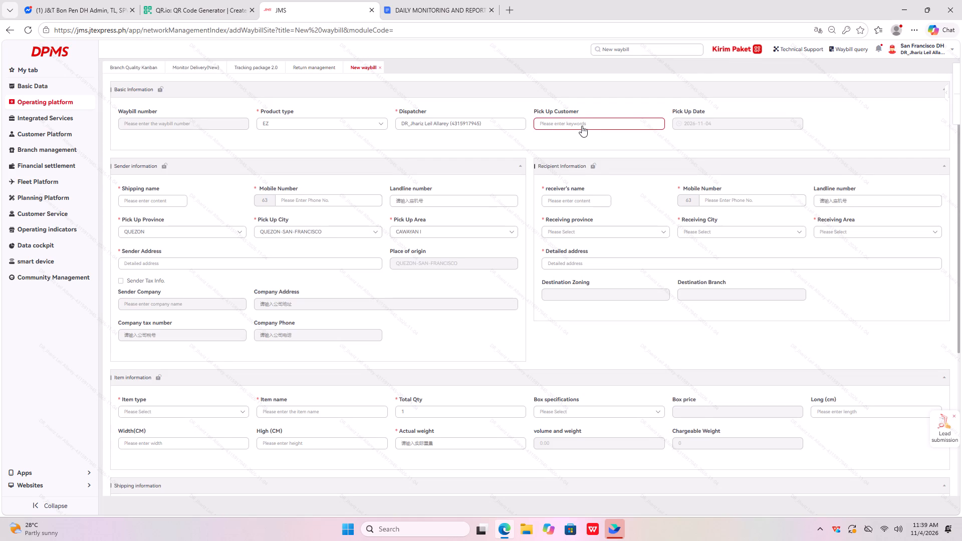
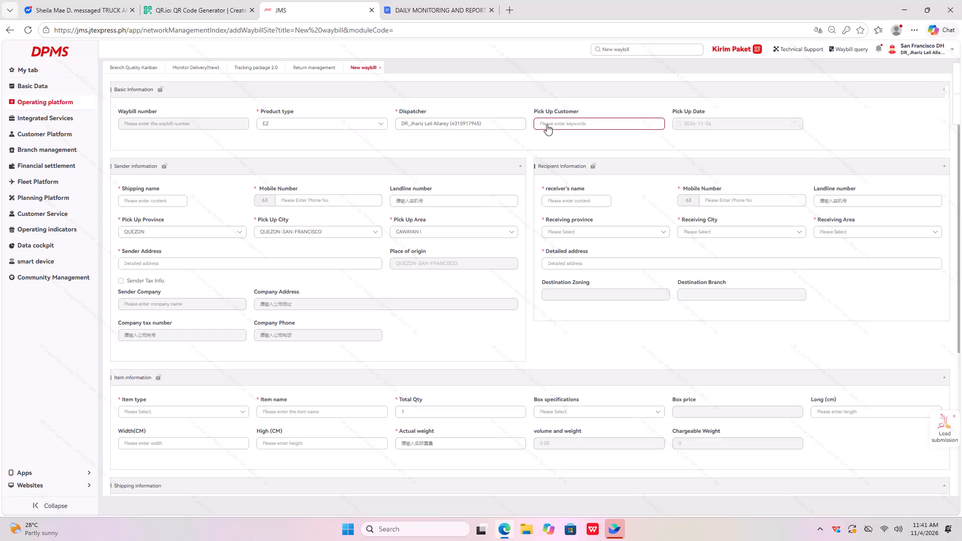
Look up JET004 as the pick up customer and choose J&T-SEL-HQ (JET004).
drag(573, 133, 585, 137)
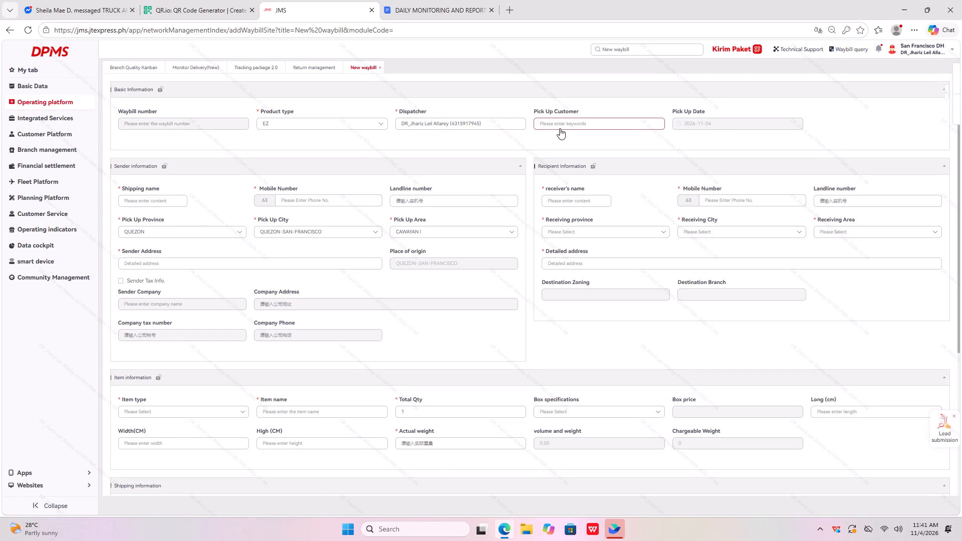
click(557, 127)
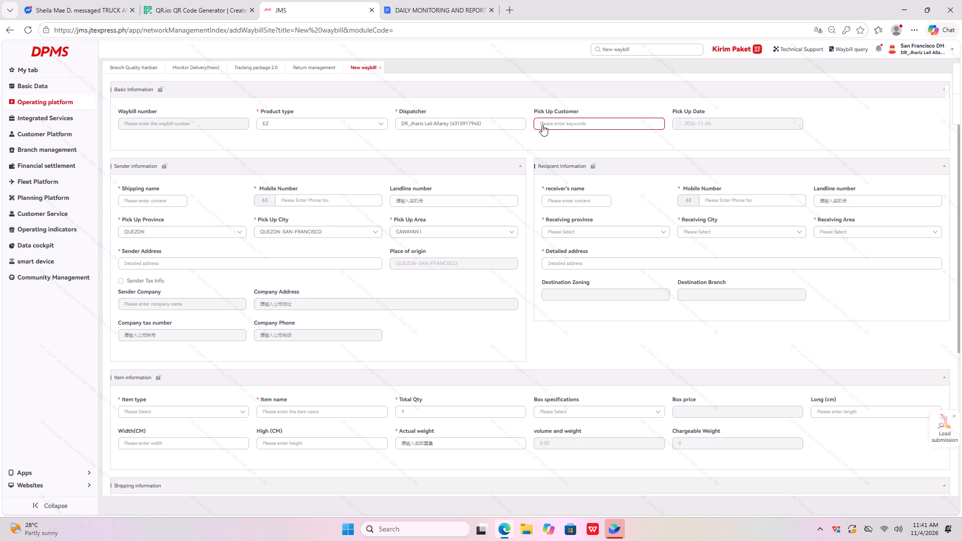
click(543, 124)
key(j)
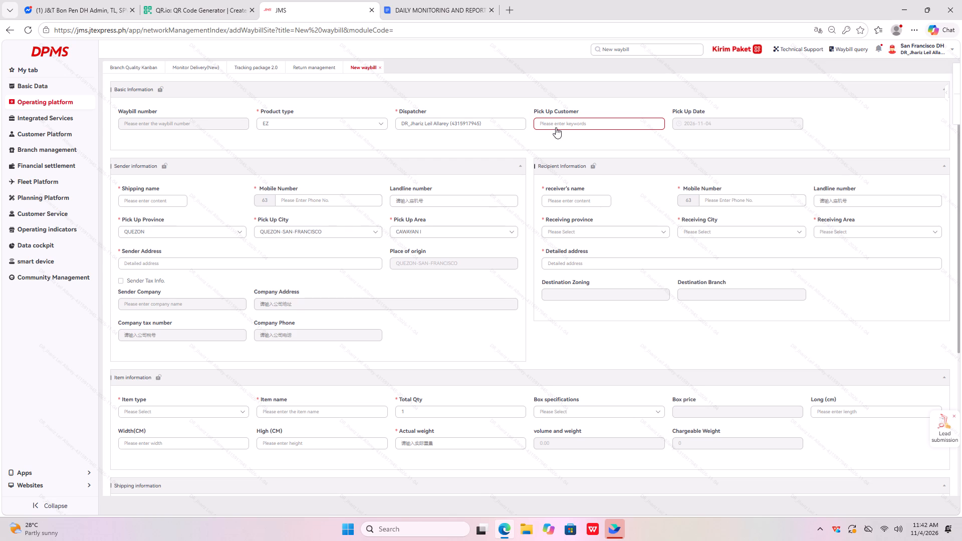
double_click(551, 122)
key(j)
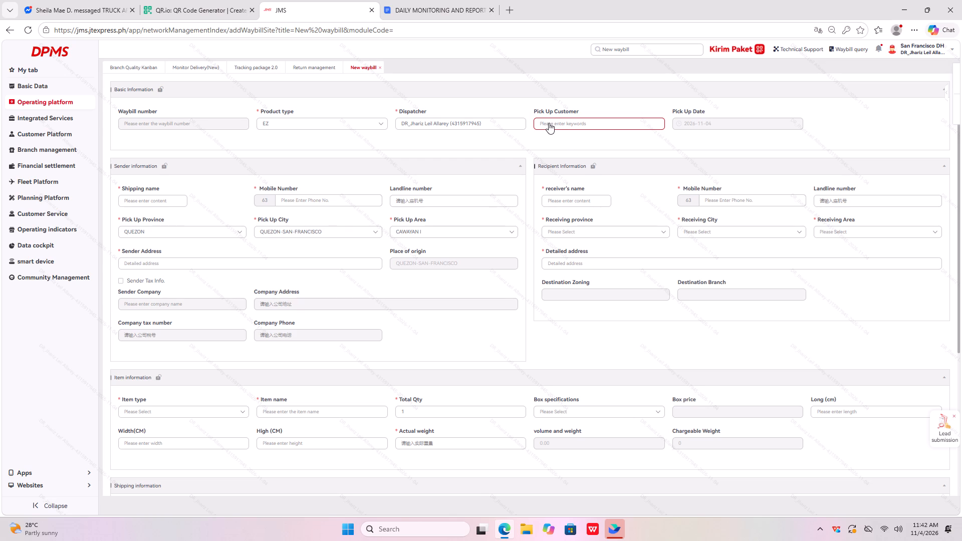
text(JJJ)
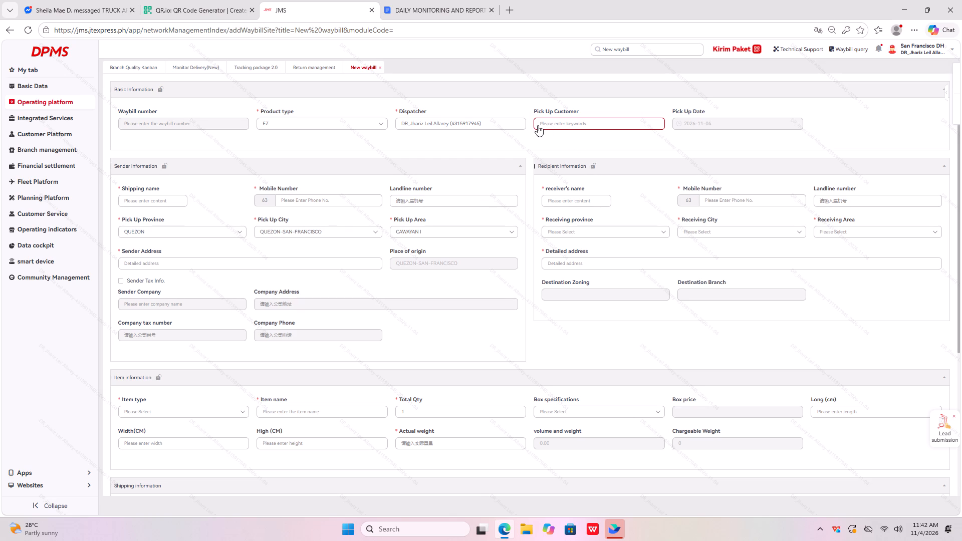
click(538, 125)
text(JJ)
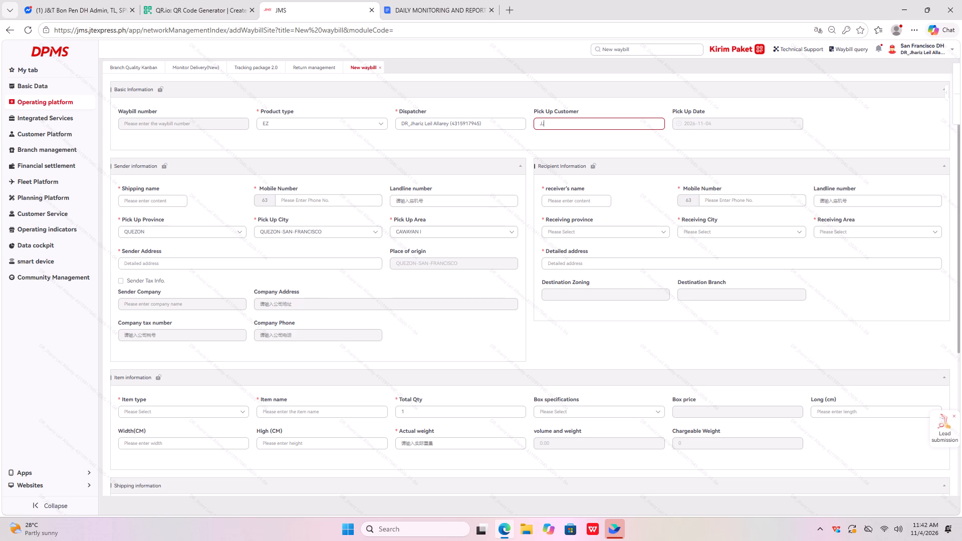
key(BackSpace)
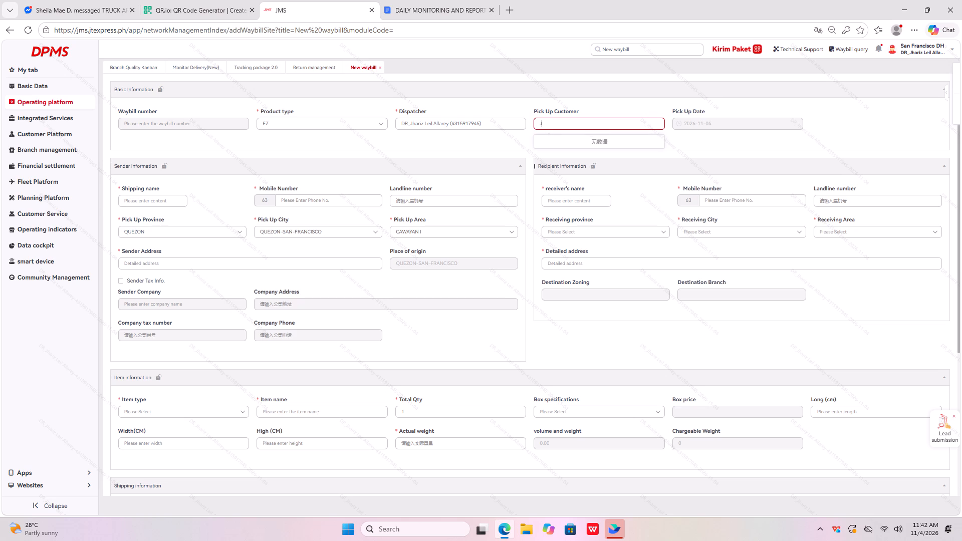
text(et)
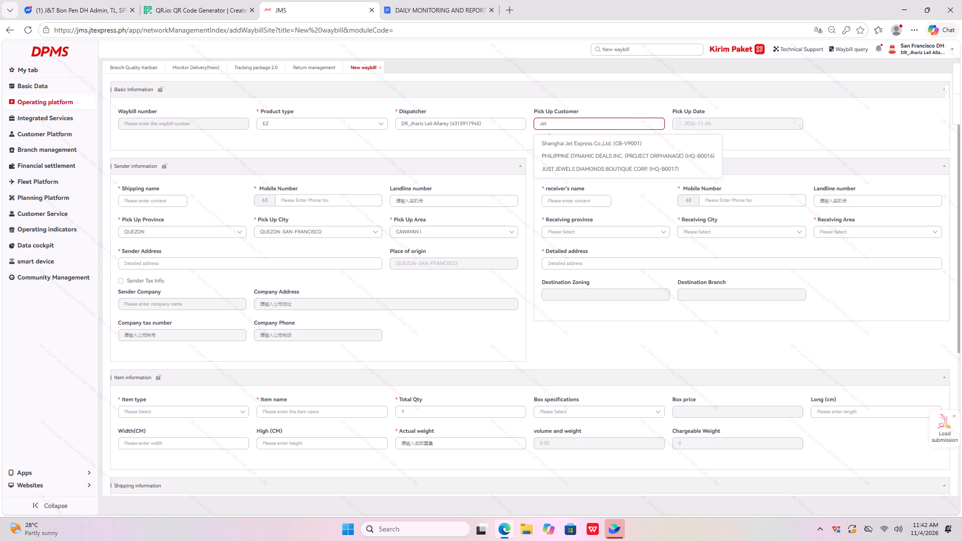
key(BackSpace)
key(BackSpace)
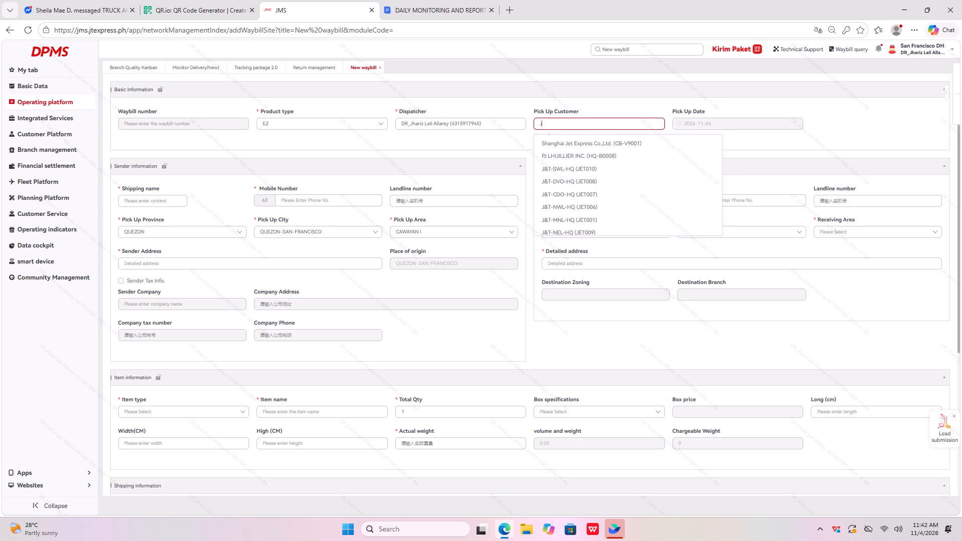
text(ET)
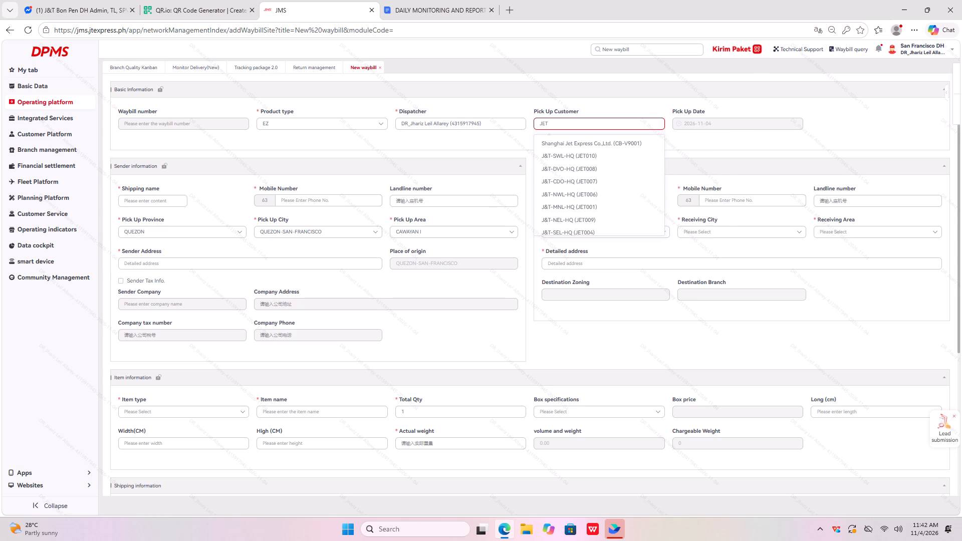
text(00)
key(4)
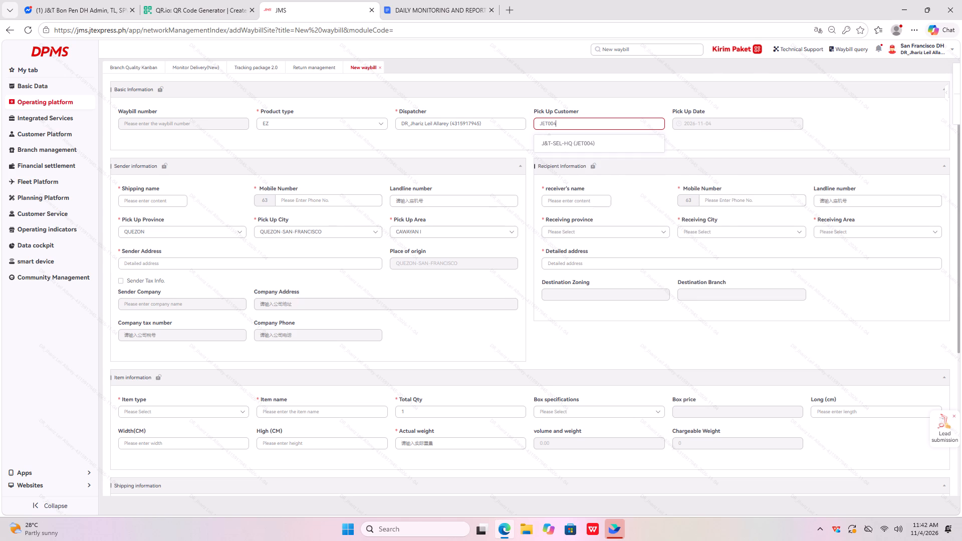
click(559, 144)
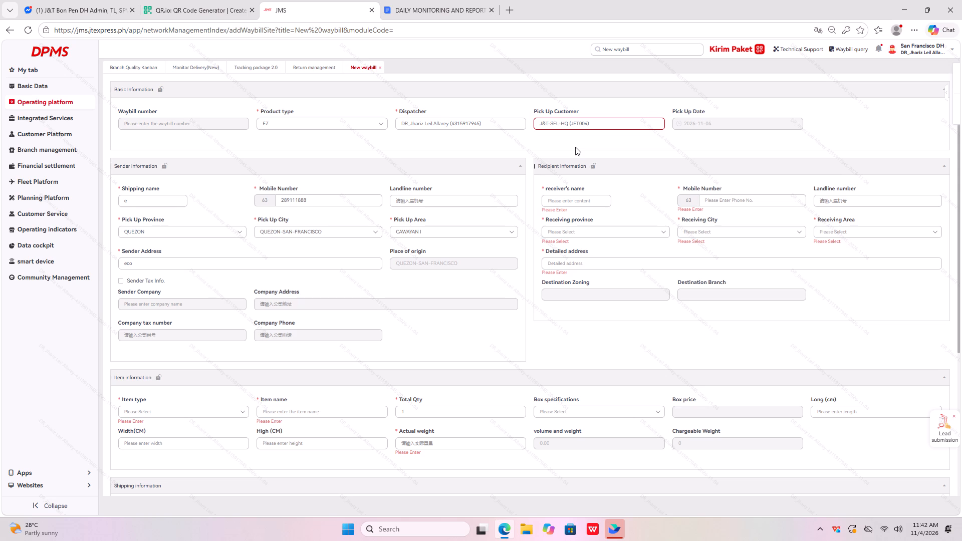
Replace the sender's shipping name with SAN FRANCISCO DH and choose the first matching saved sender.
drag(170, 203, 24, 196)
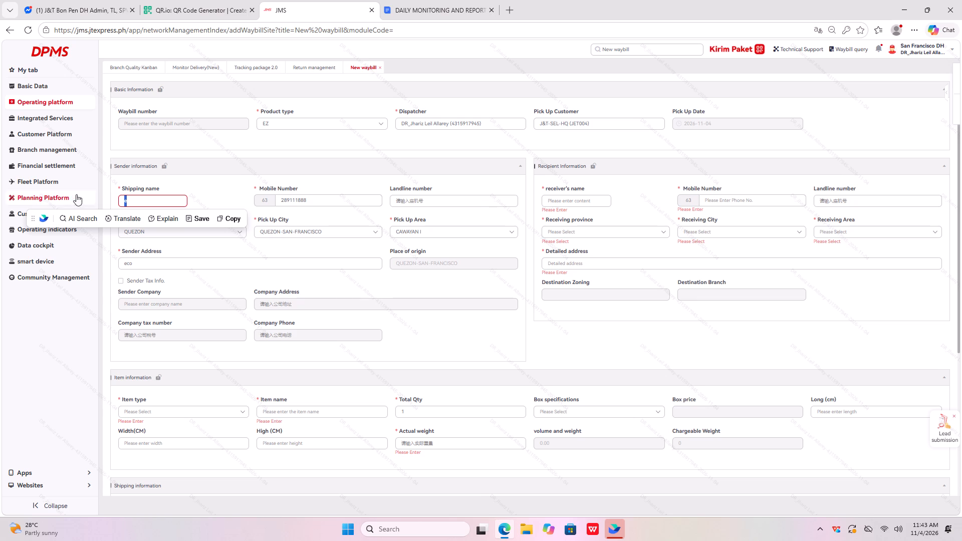
click(148, 202)
click(135, 198)
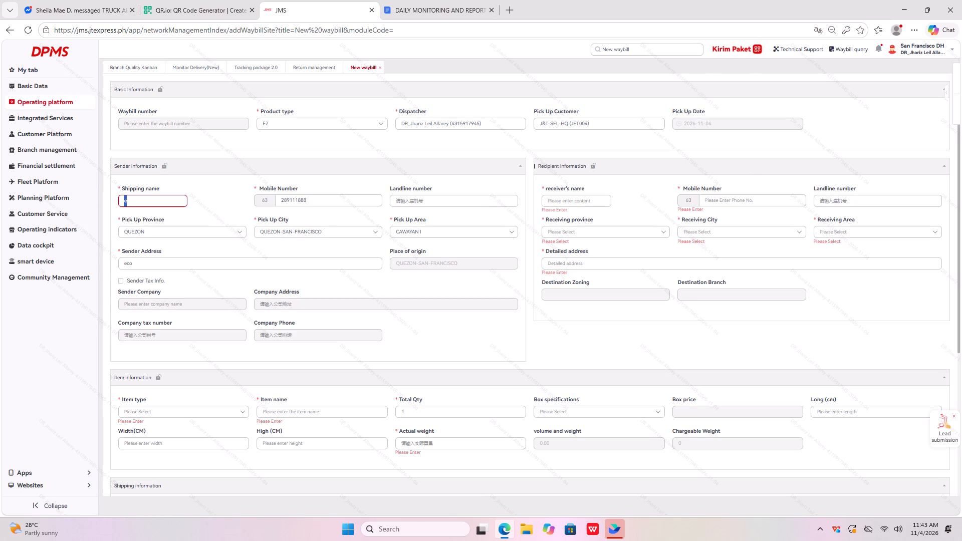
click(128, 200)
key(BackSpace)
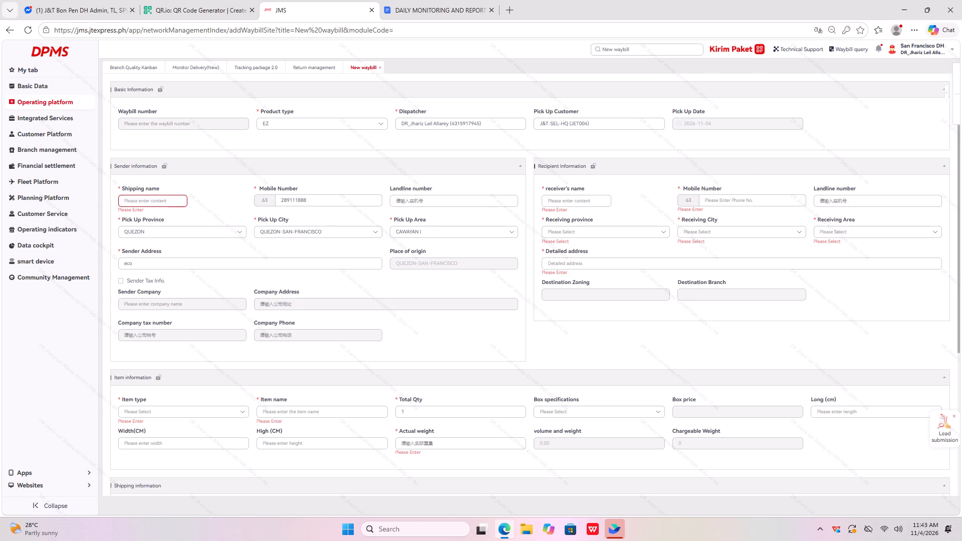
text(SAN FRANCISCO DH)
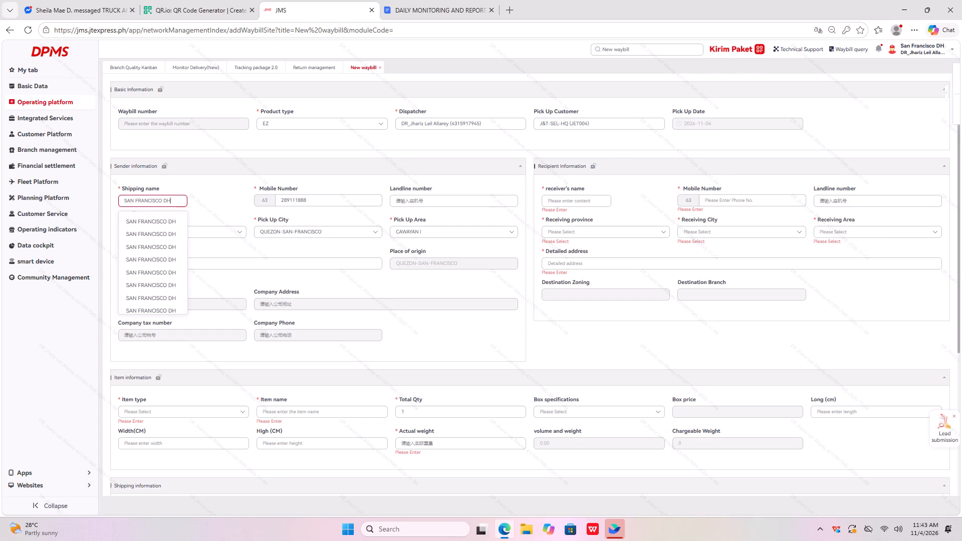
click(128, 221)
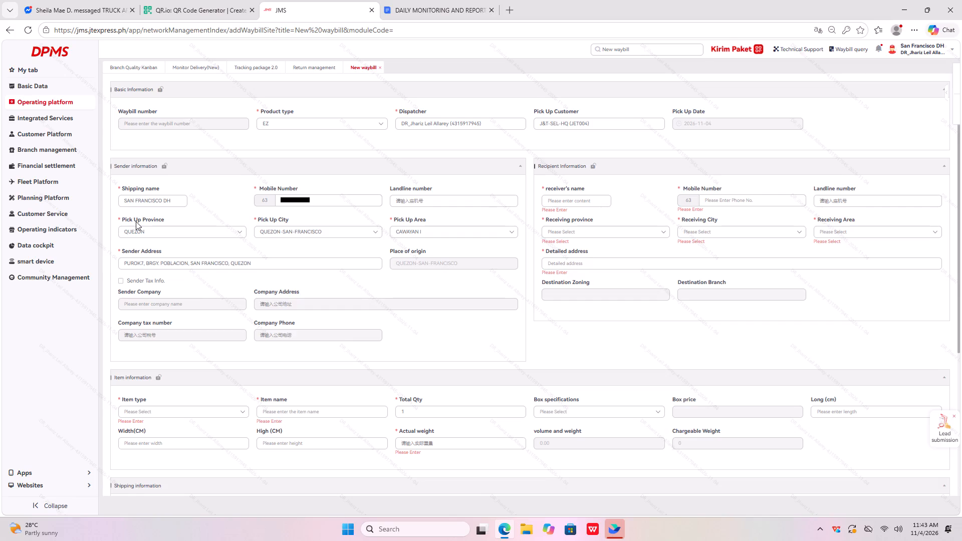
Select the whole mobile number in the sender information.
drag(329, 202, 260, 179)
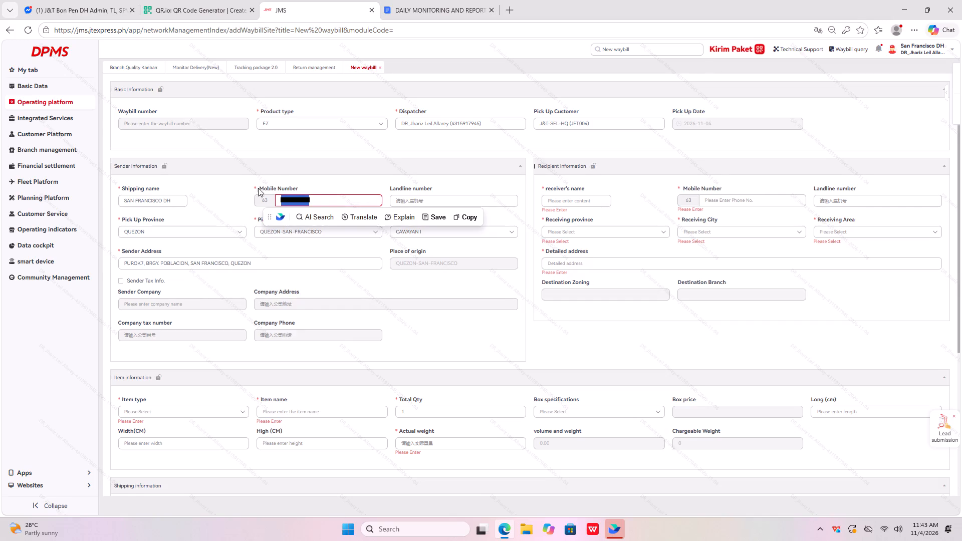
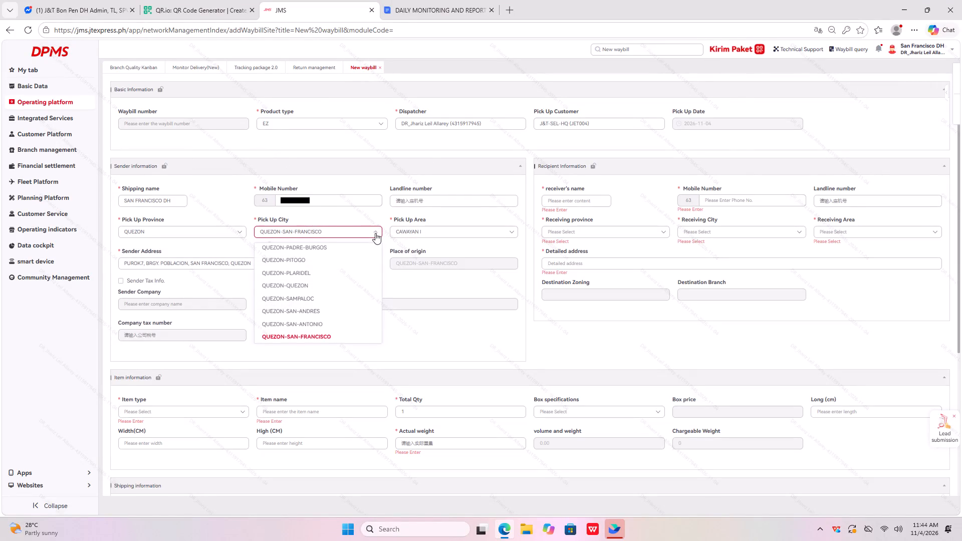
Replace the existing sender address with SITIO CAYUMA.
click(439, 283)
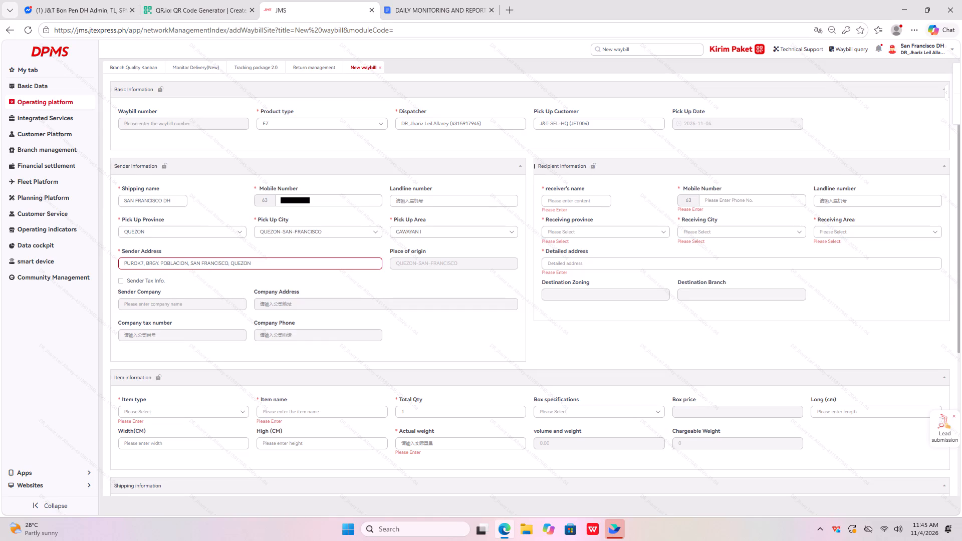
drag(260, 264, 0, 261)
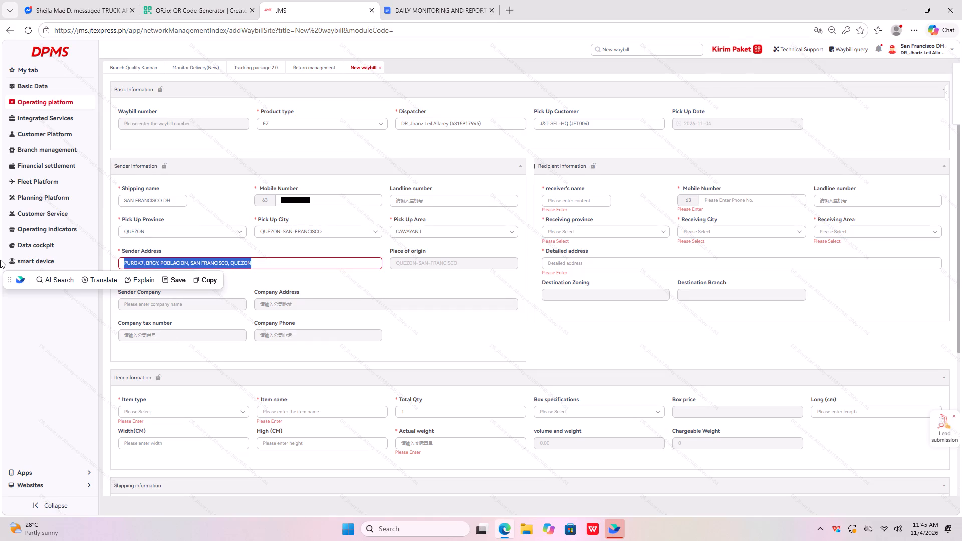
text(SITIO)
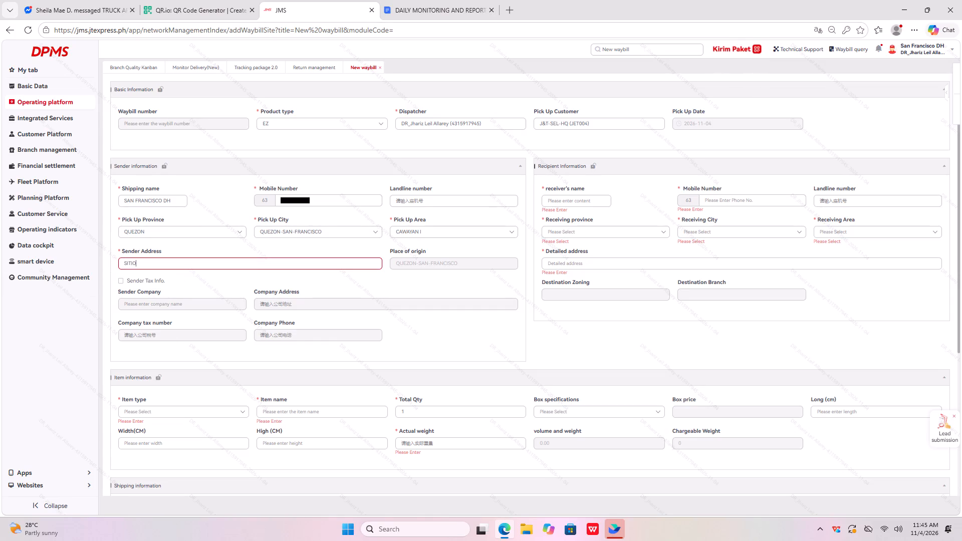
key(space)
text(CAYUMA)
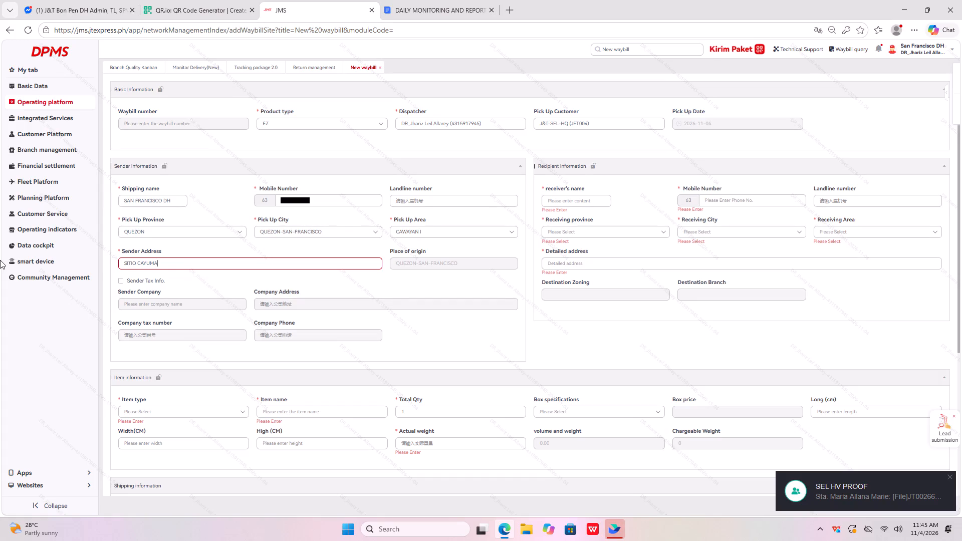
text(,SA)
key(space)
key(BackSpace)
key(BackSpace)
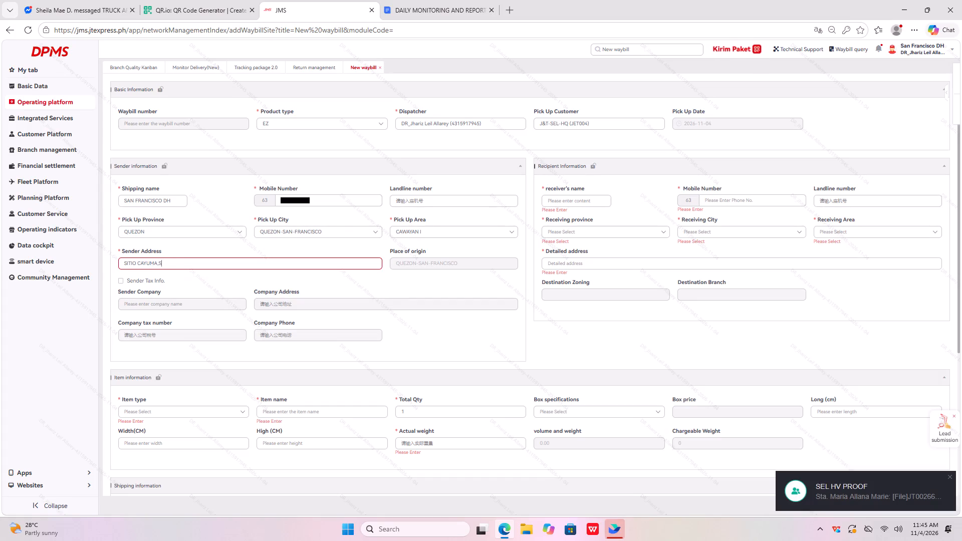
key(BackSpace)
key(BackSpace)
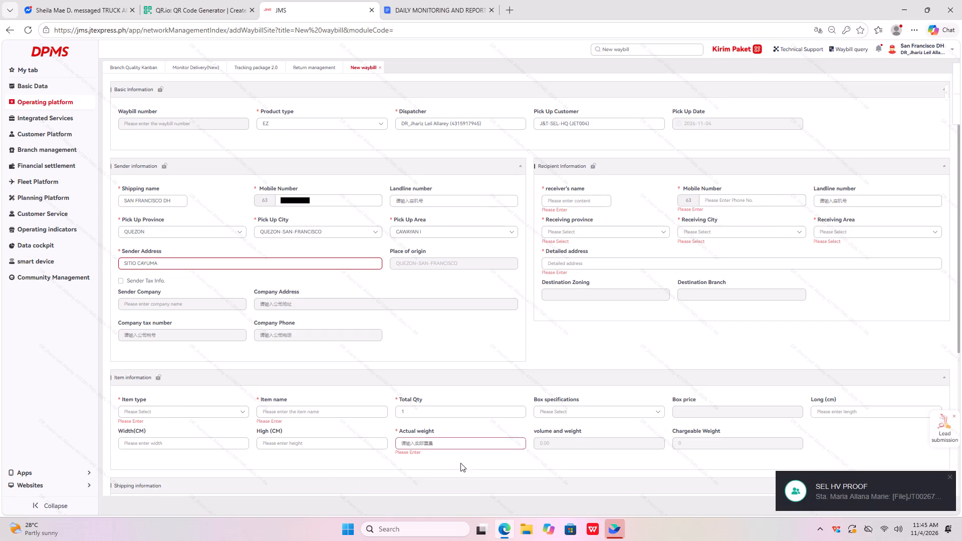
Switch to Feishu and find the JNT HOME SI message with the recipient's details in the self-memo chat.
scroll(436, 441, down, 2)
scroll(521, 373, down, 2)
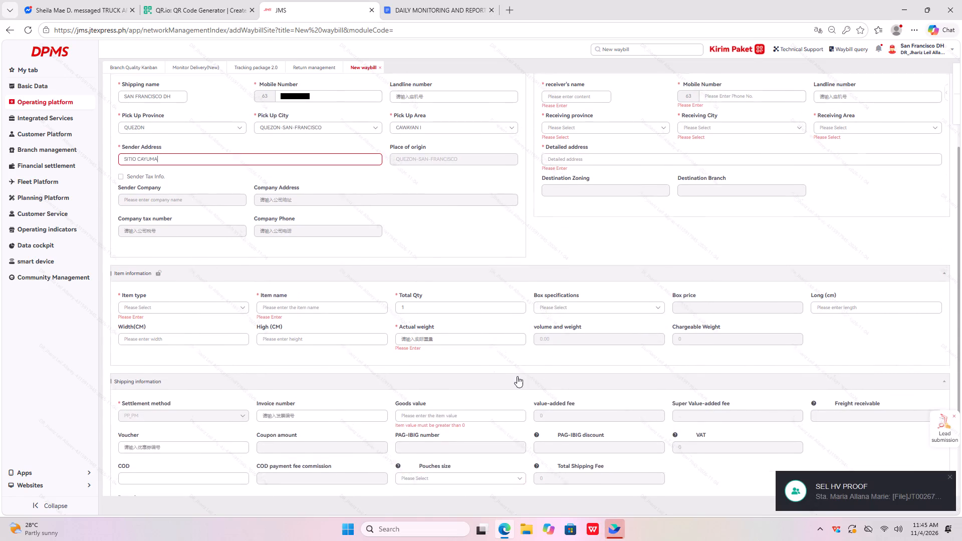
scroll(517, 376, down, 1)
scroll(593, 227, up, 5)
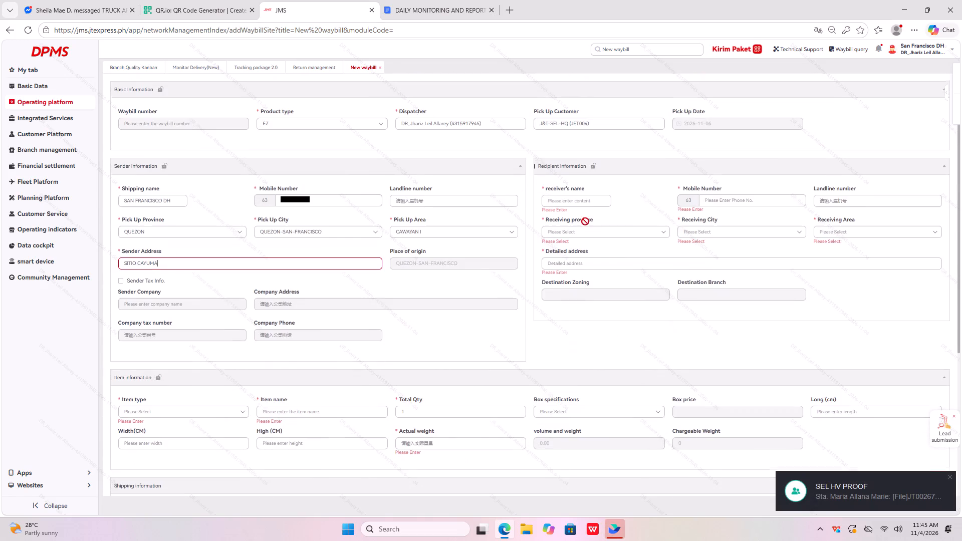
scroll(623, 249, up, 2)
click(584, 205)
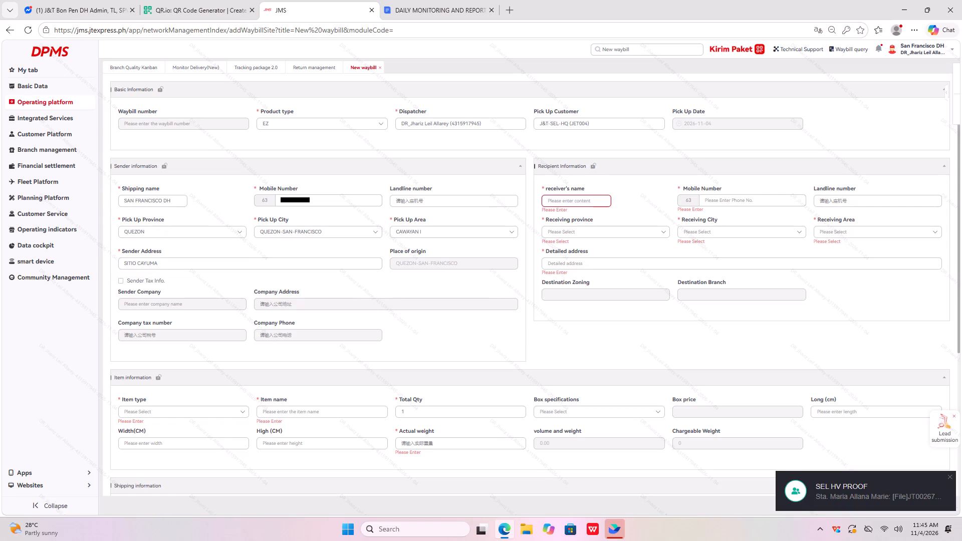
click(608, 527)
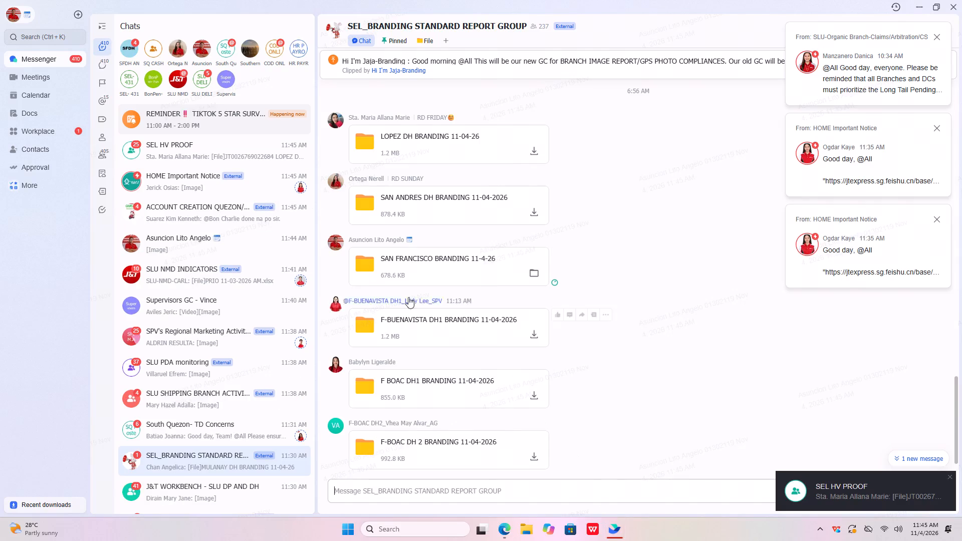
click(203, 49)
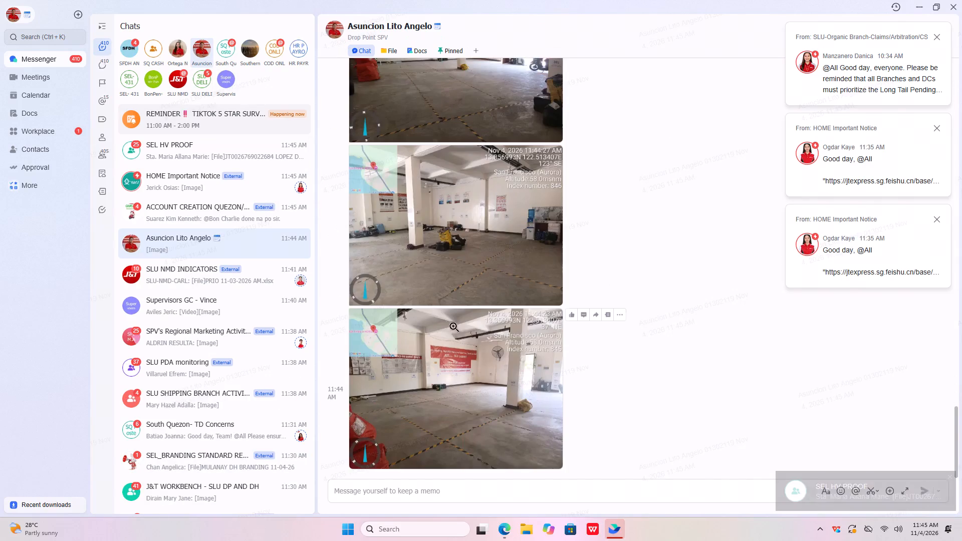
scroll(553, 389, down, 5)
scroll(564, 382, up, 7)
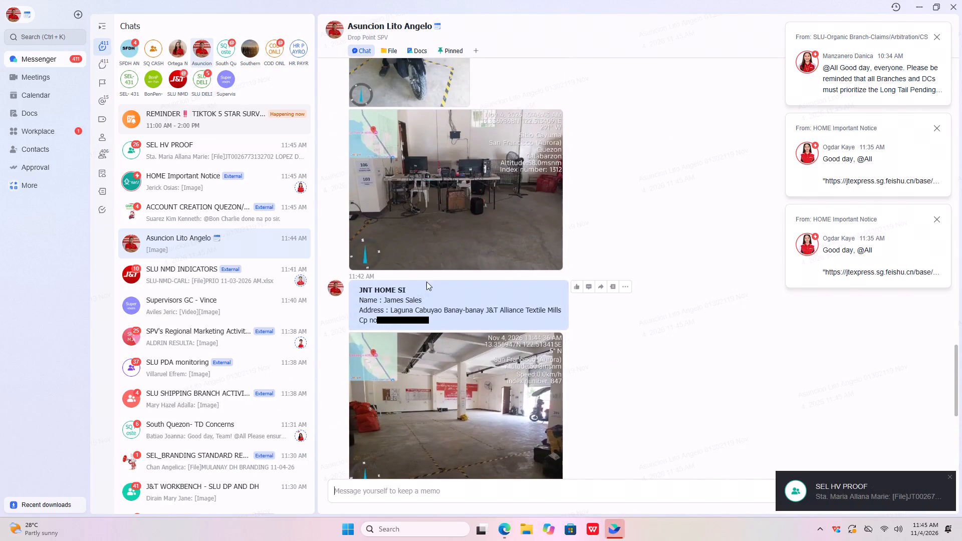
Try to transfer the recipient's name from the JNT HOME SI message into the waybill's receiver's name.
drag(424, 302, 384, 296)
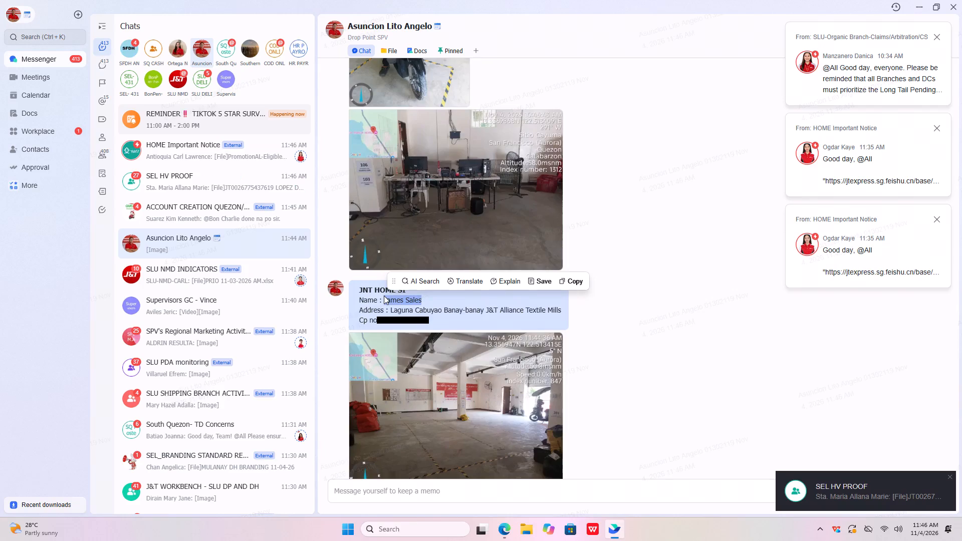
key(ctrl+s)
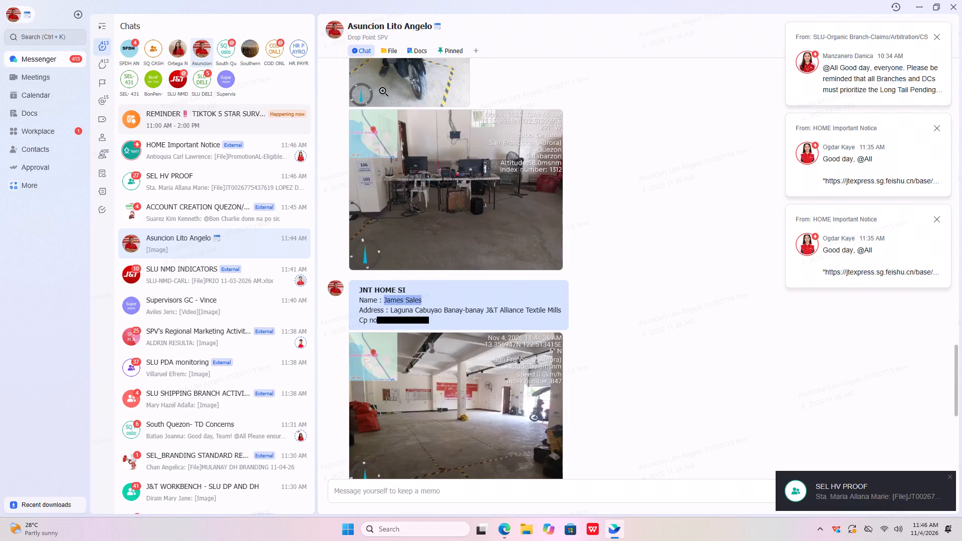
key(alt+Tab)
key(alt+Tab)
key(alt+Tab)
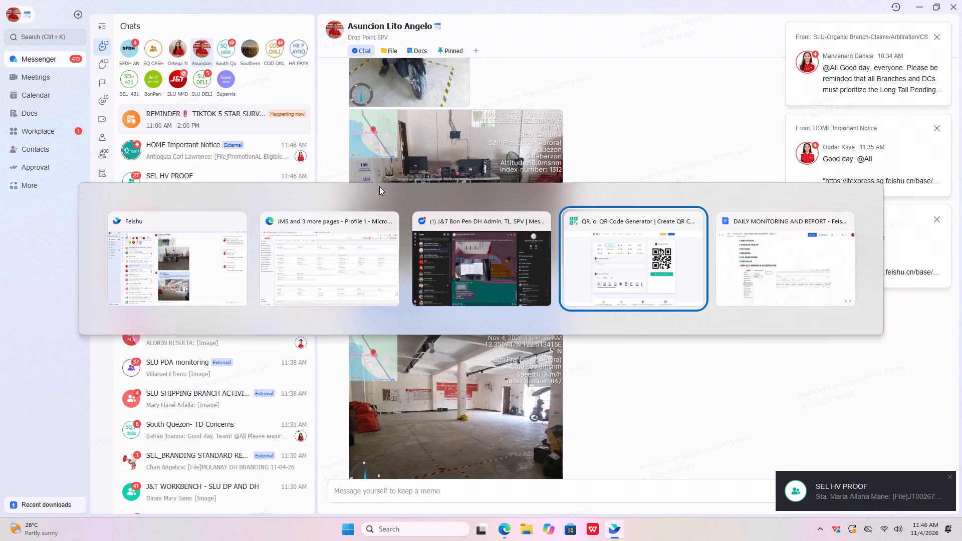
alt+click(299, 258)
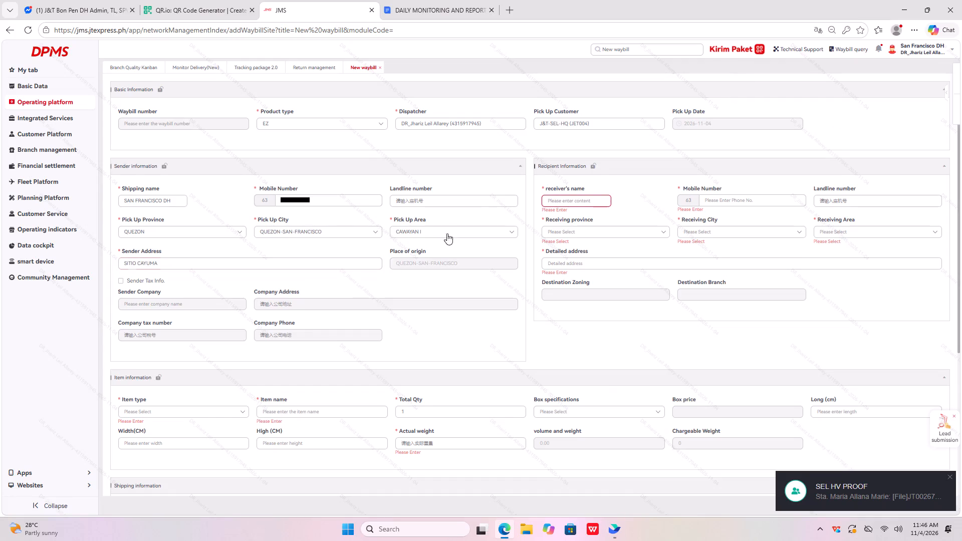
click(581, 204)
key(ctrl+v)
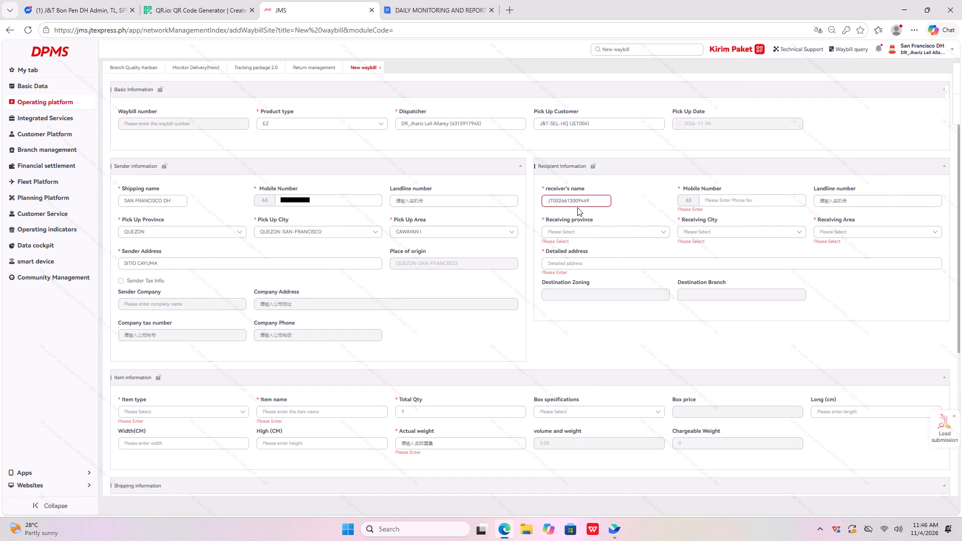
Copy the recipient's name from the JNT HOME SI message in Feishu and replace the waybill's receiver's name with it.
key(alt+Tab)
drag(425, 303, 401, 299)
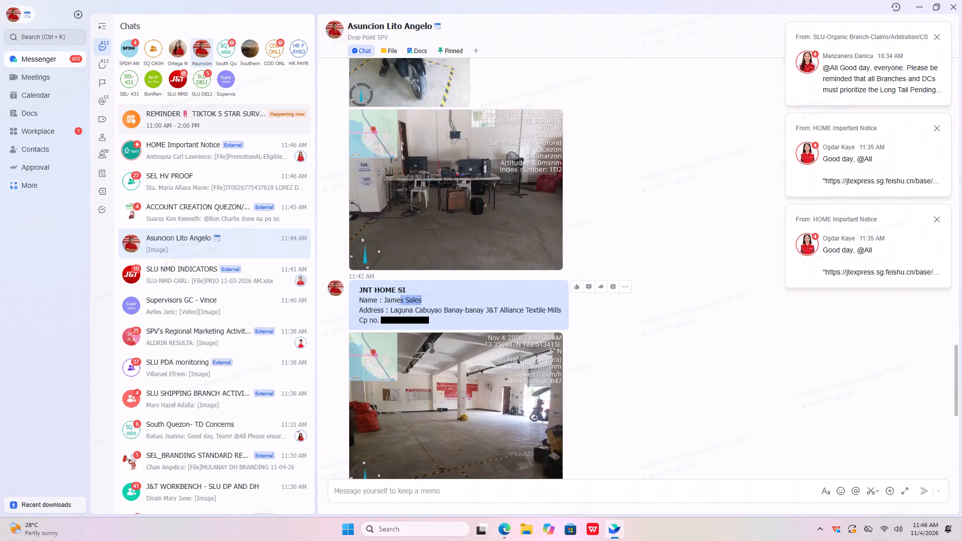
drag(401, 299, 385, 300)
key(ctrl+c)
key(alt+Tab)
drag(597, 200, 534, 198)
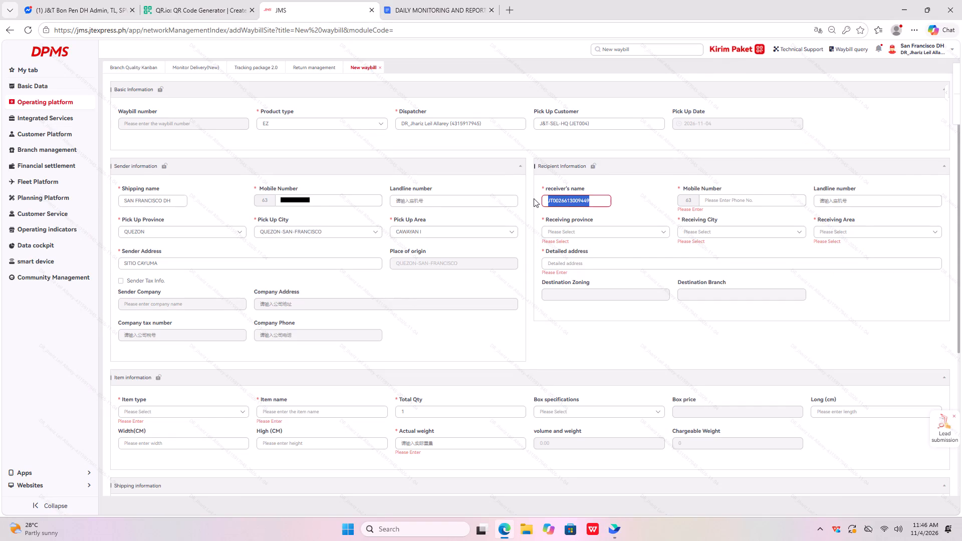
drag(534, 198, 531, 199)
key(ctrl+v)
Copy the contact number from the JNT HOME SI message in Feishu into the recipient's mobile number on the waybill.
click(730, 202)
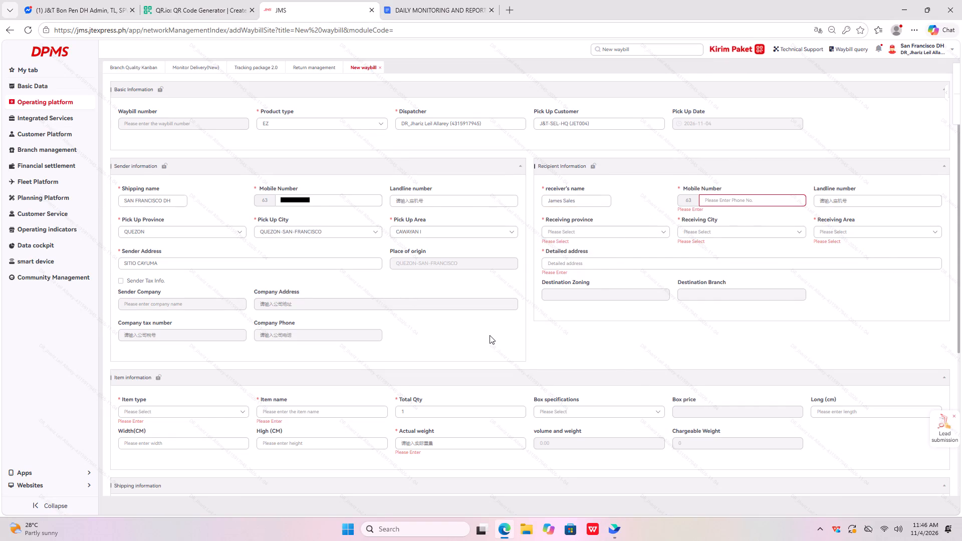
key(alt+Tab)
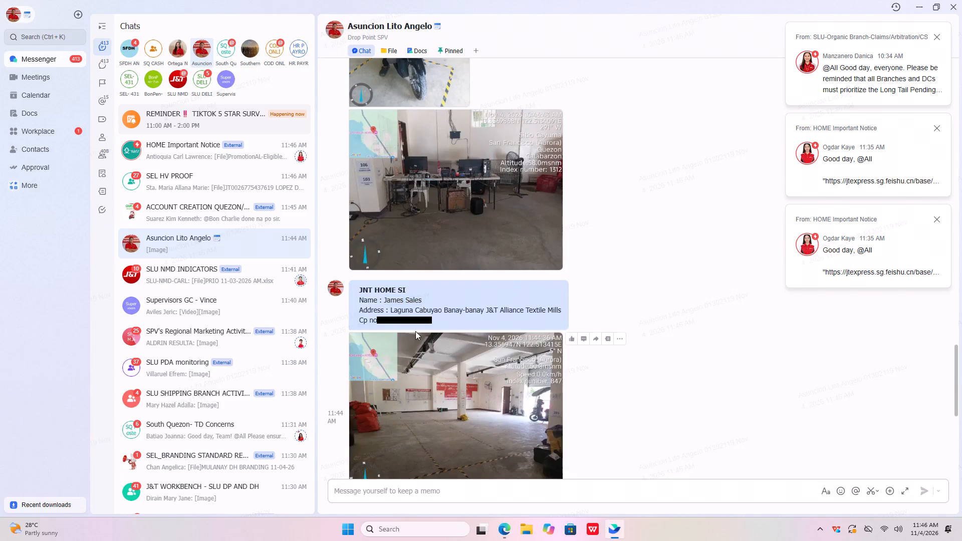
click(378, 321)
drag(384, 322, 391, 321)
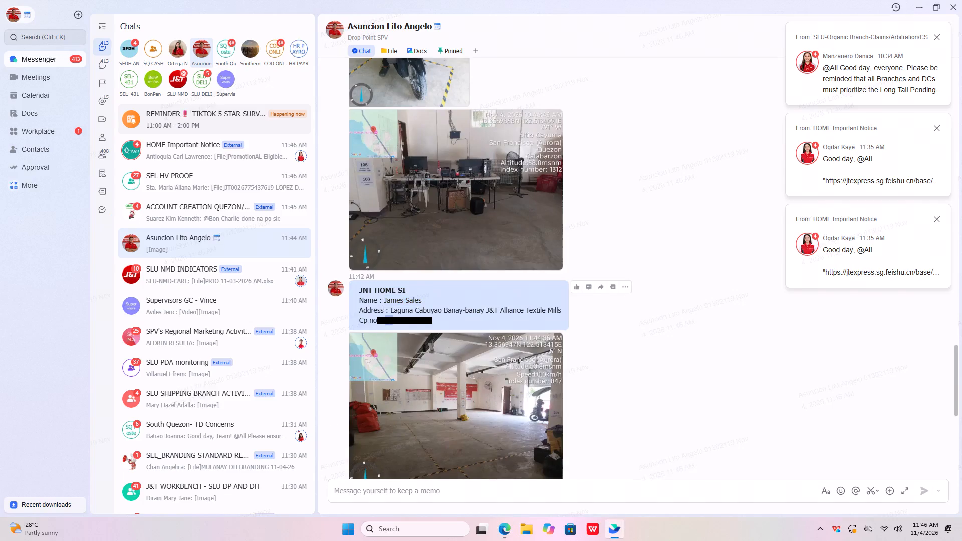
drag(391, 321, 428, 321)
key(ctrl+c)
key(alt+Tab)
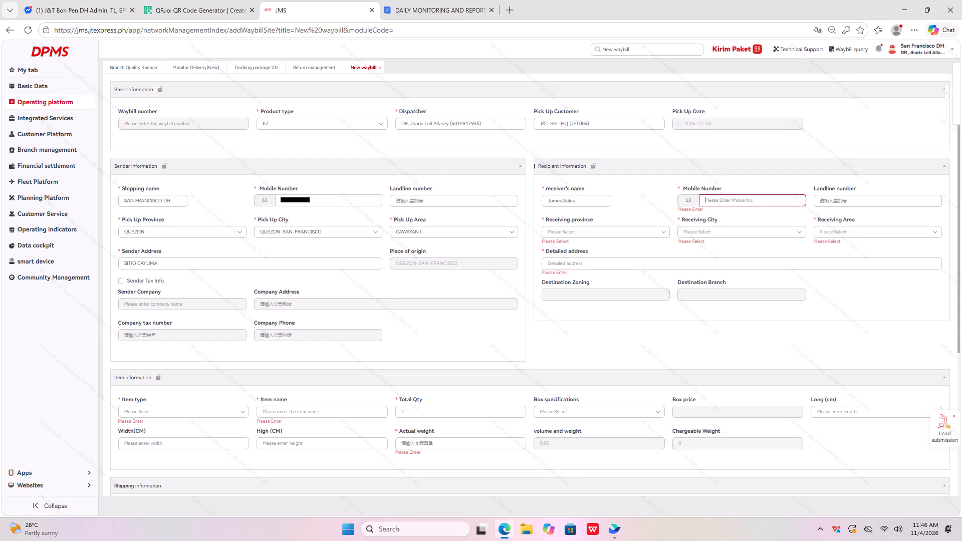
click(718, 199)
key(ctrl+v)
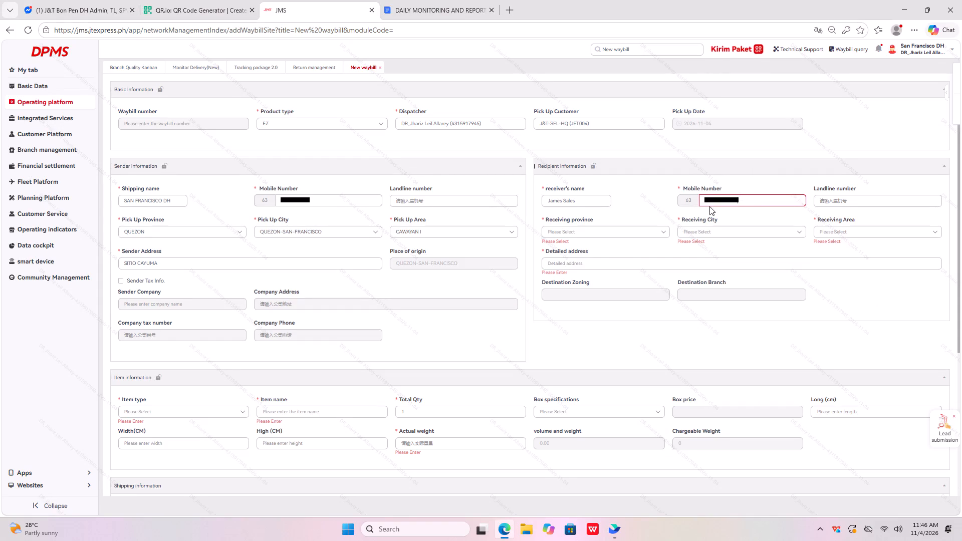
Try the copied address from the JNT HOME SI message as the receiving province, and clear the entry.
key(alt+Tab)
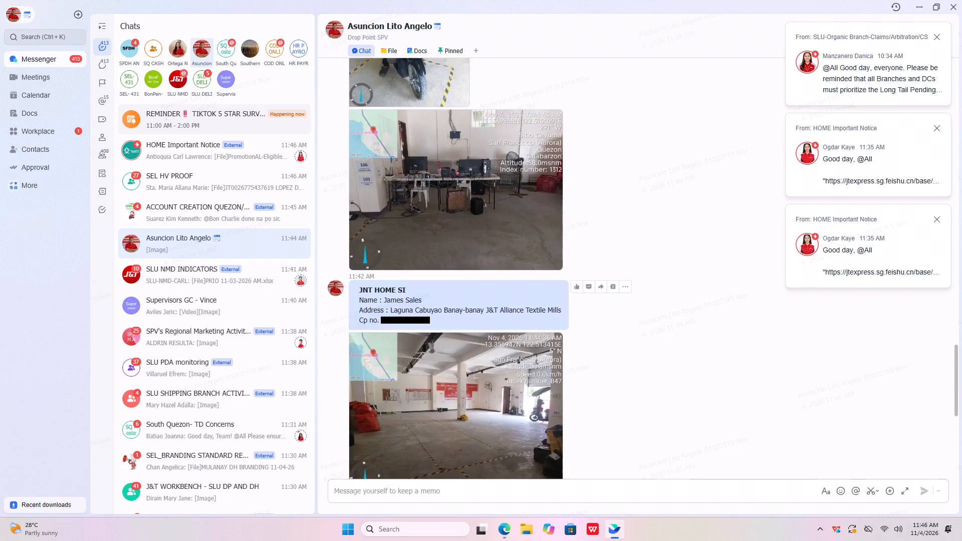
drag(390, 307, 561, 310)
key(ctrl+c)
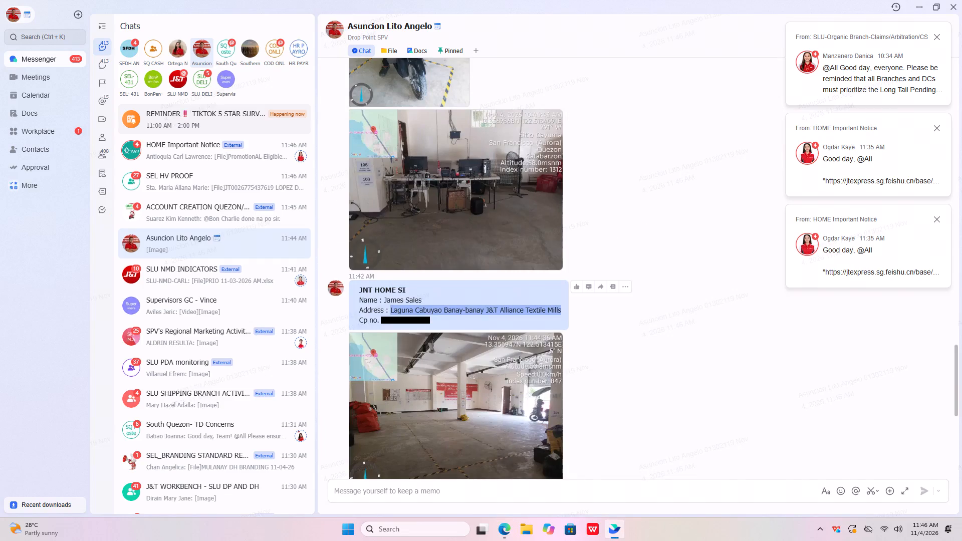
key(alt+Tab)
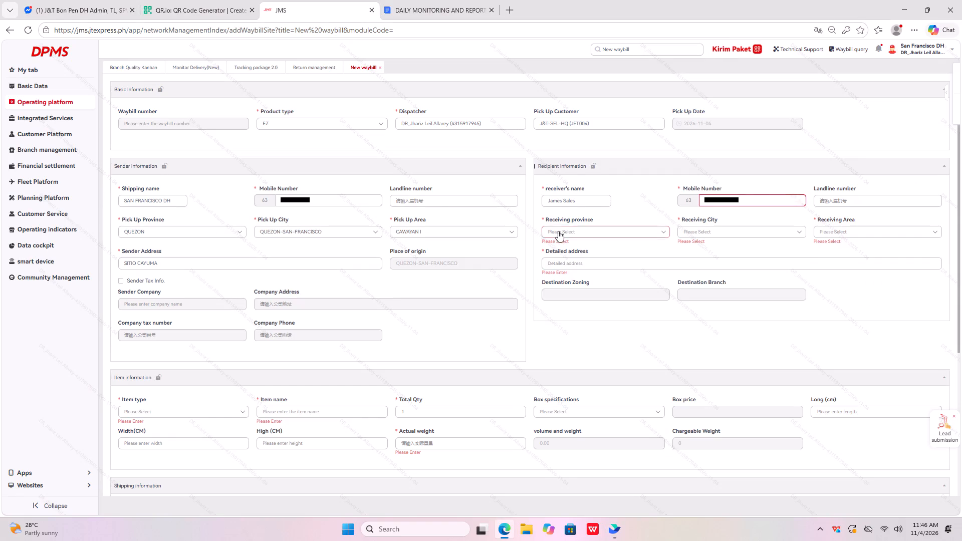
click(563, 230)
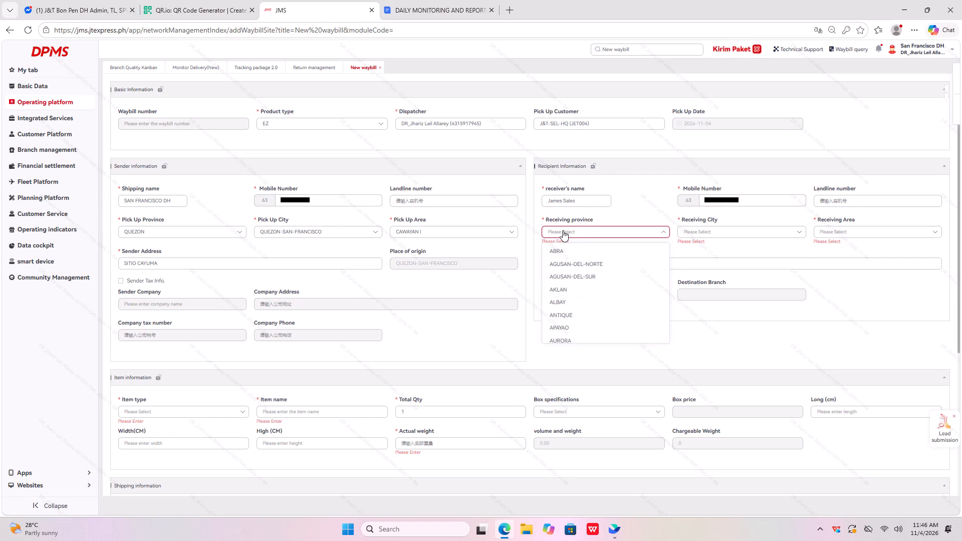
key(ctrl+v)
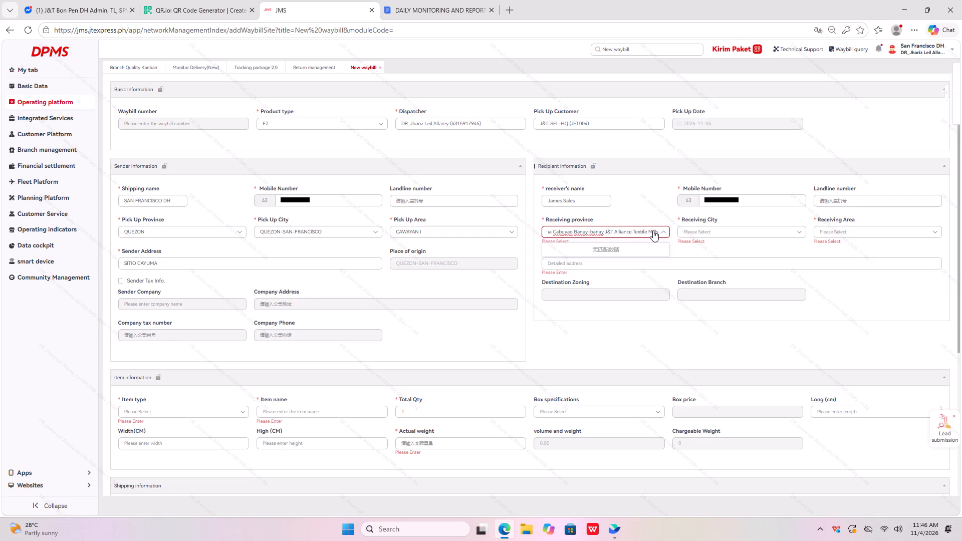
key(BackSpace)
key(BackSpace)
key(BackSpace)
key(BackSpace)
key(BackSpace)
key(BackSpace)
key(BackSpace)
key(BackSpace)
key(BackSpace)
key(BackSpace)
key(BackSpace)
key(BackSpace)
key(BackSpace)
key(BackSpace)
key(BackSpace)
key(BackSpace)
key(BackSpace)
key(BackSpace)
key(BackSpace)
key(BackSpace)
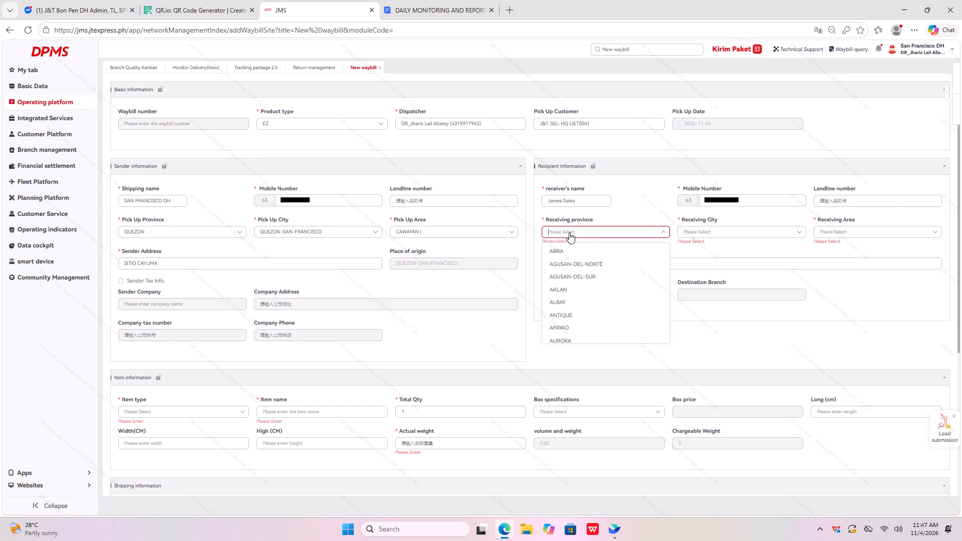
Copy the full address from the JNT HOME SI message in Feishu into the recipient's detailed address on the waybill.
key(alt+Tab)
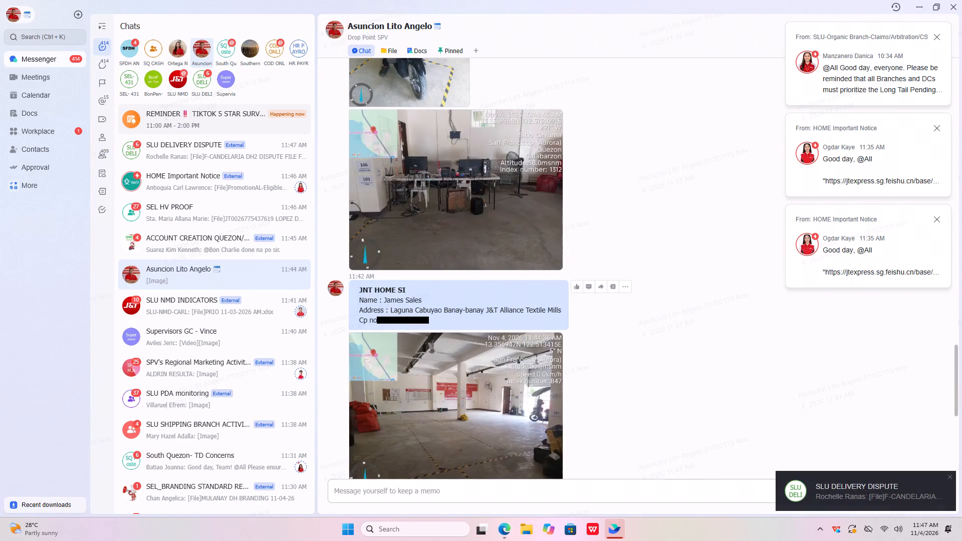
drag(389, 313, 553, 311)
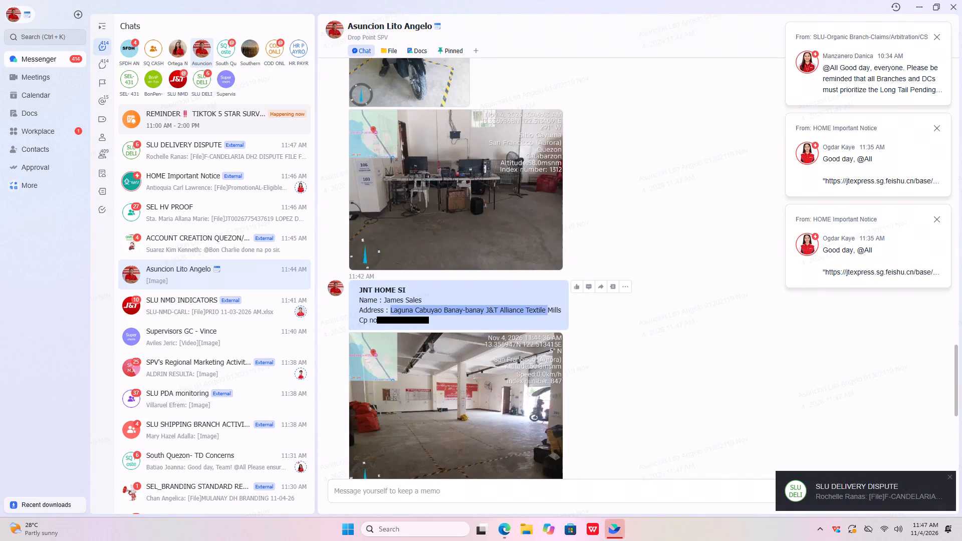
drag(553, 311, 562, 310)
key(ctrl+c)
key(alt+Tab)
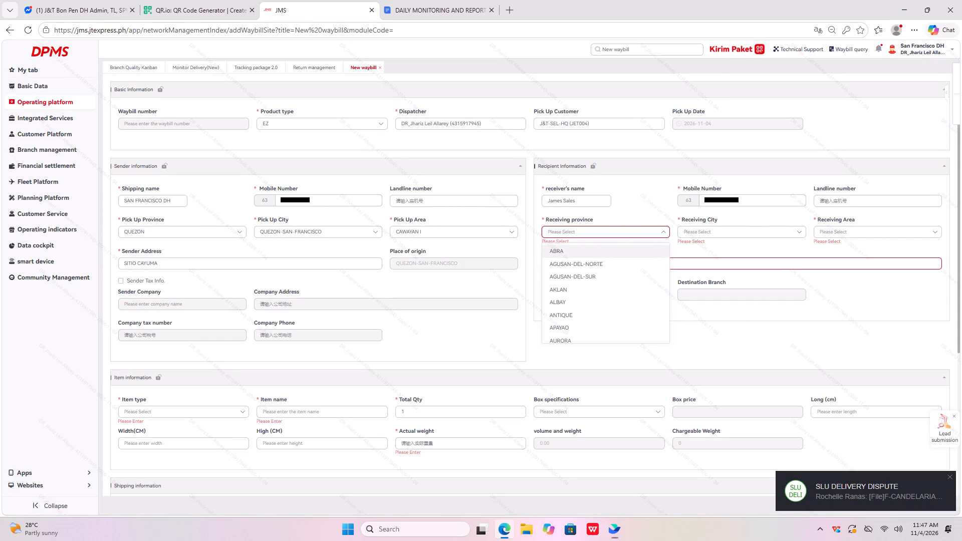
click(758, 259)
click(551, 260)
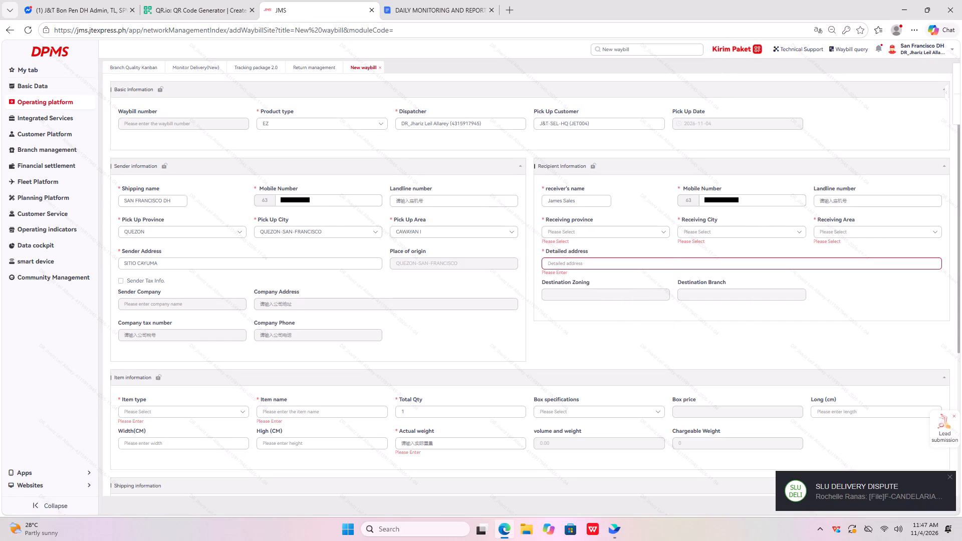
key(ctrl+v)
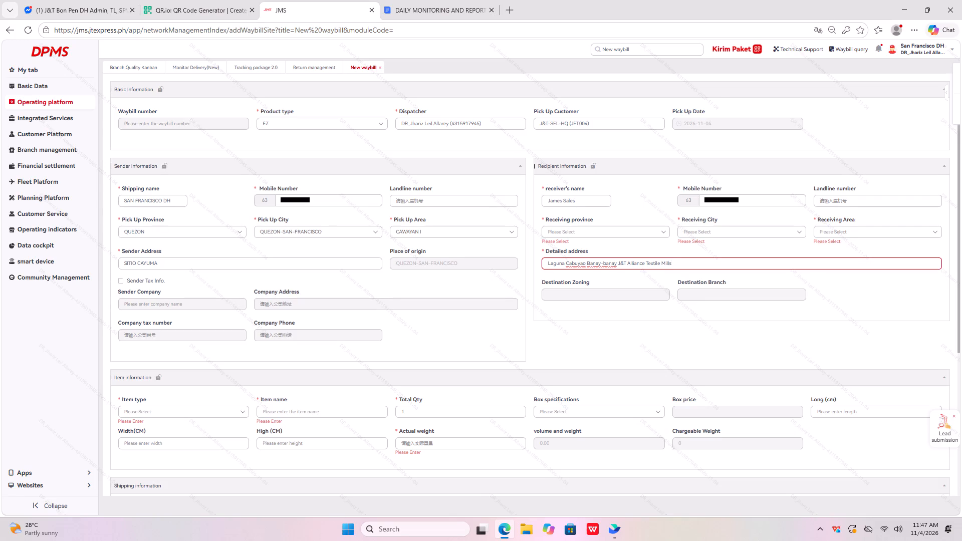
Set the receiving province to LAGUNA, the receiving city to CABUYAO and the receiving area to BANAYBANAY.
click(592, 234)
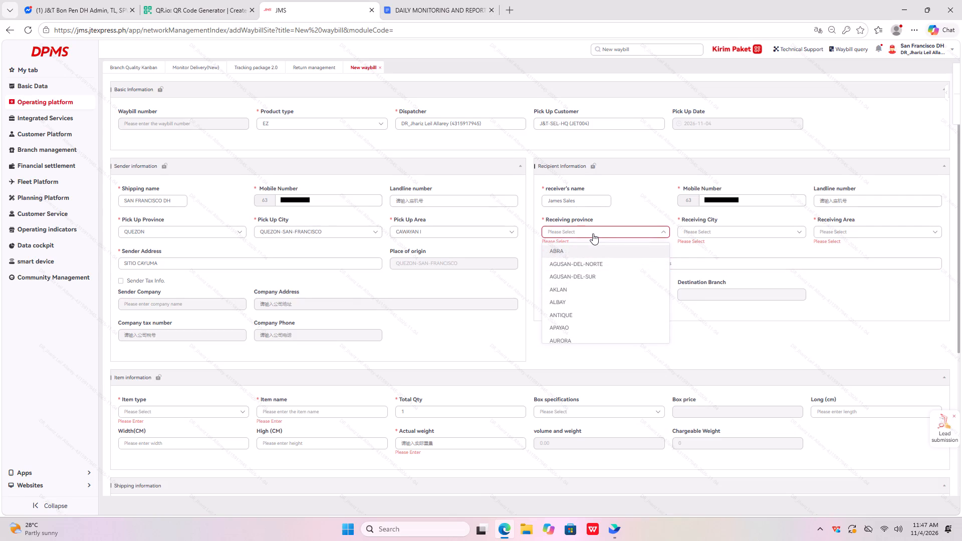
text(LAGUNA)
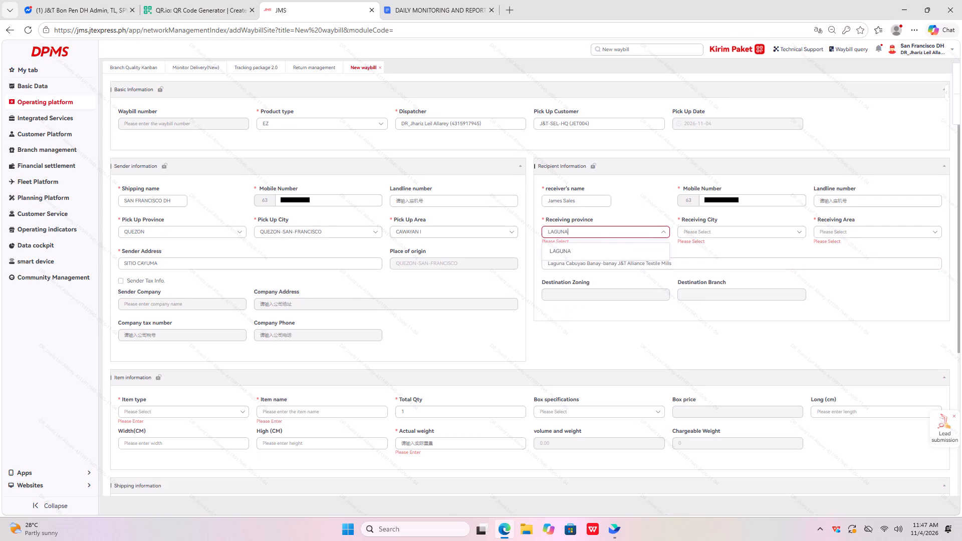
key(Return)
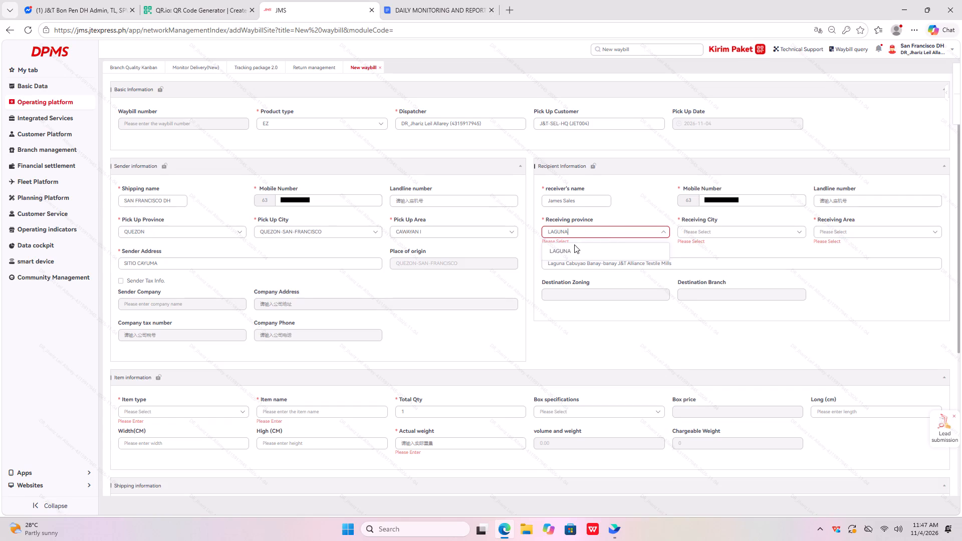
click(566, 251)
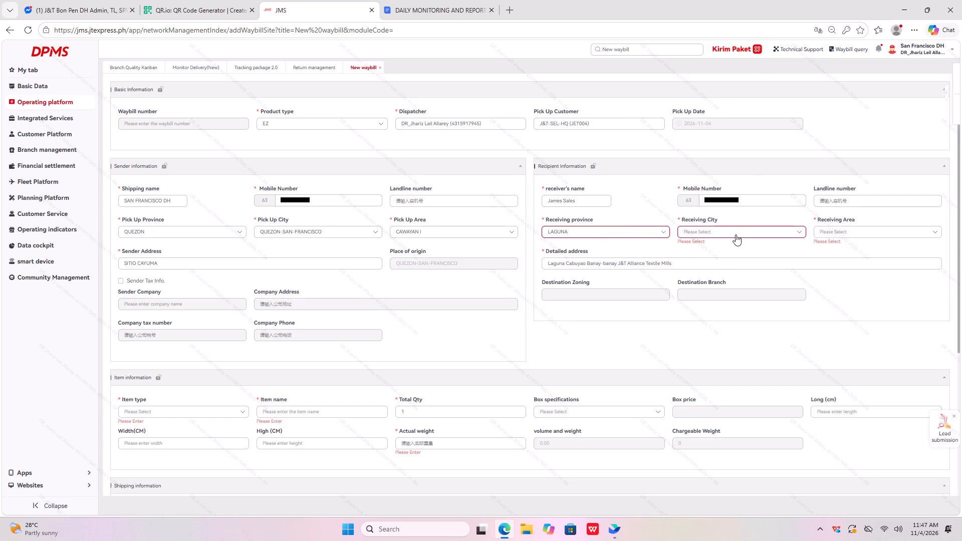
click(736, 234)
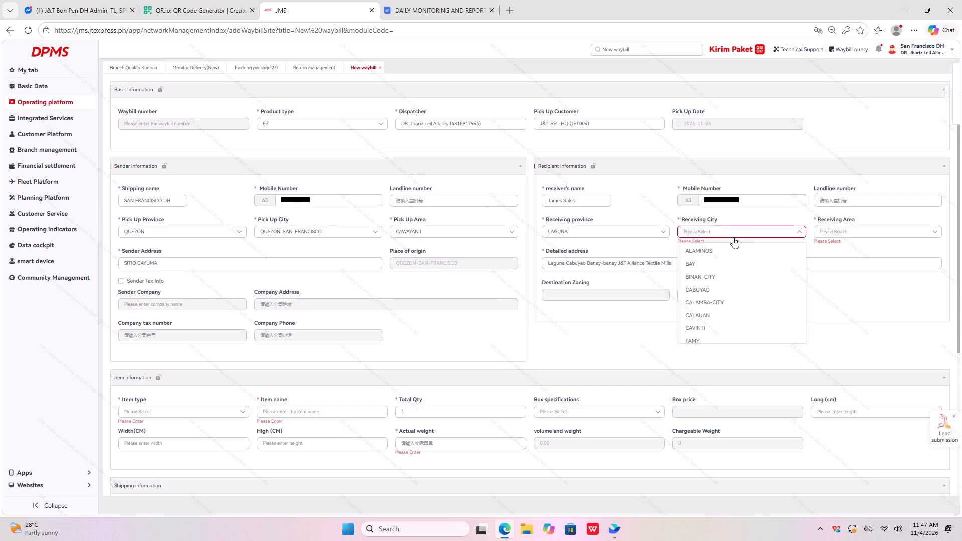
text(CAB)
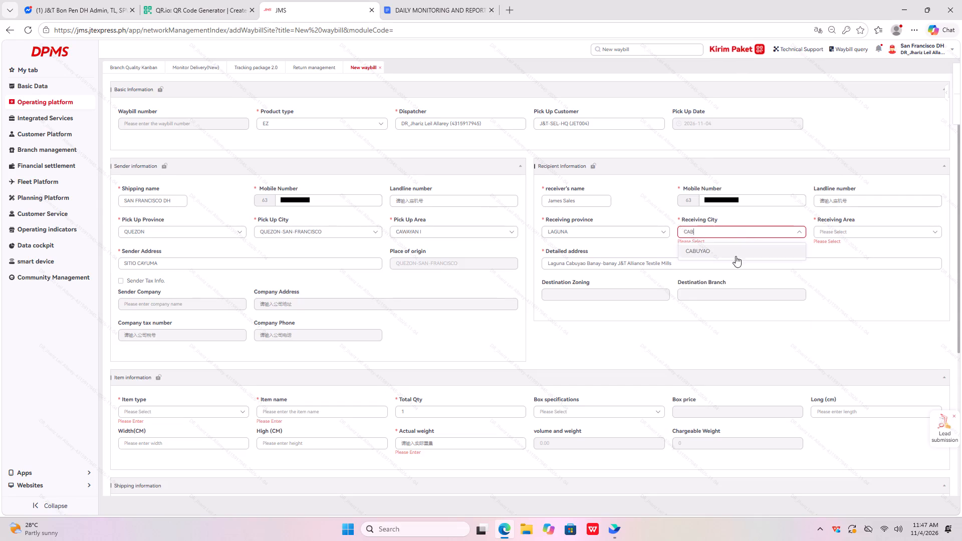
click(724, 251)
click(869, 233)
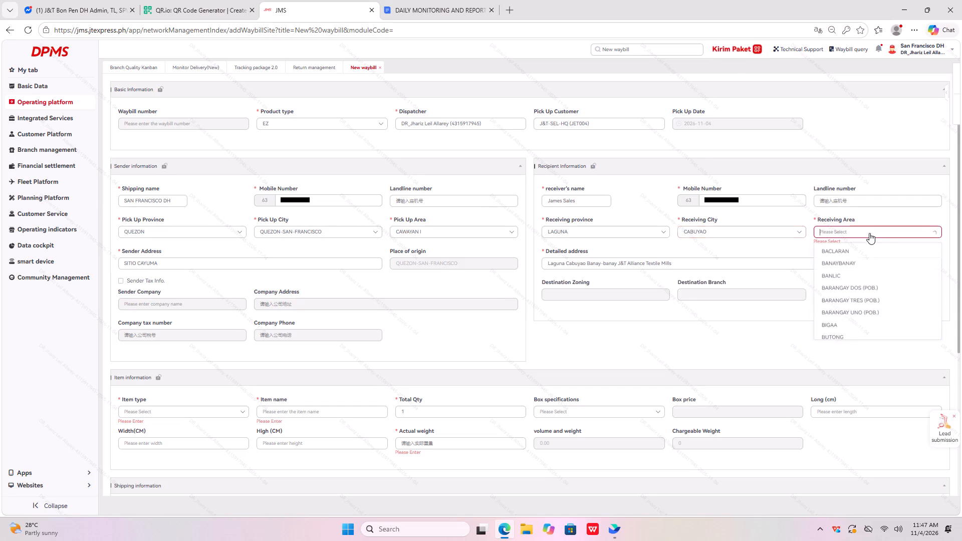
click(844, 261)
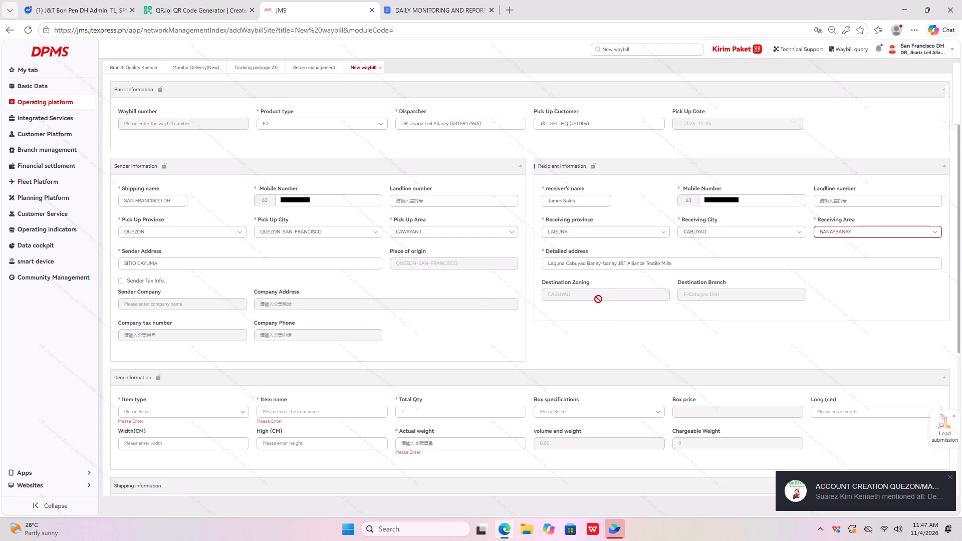
Fill in the item information with type DOCUMENT, name J&T HOME SI and actual weight 0.05.
scroll(382, 339, down, 3)
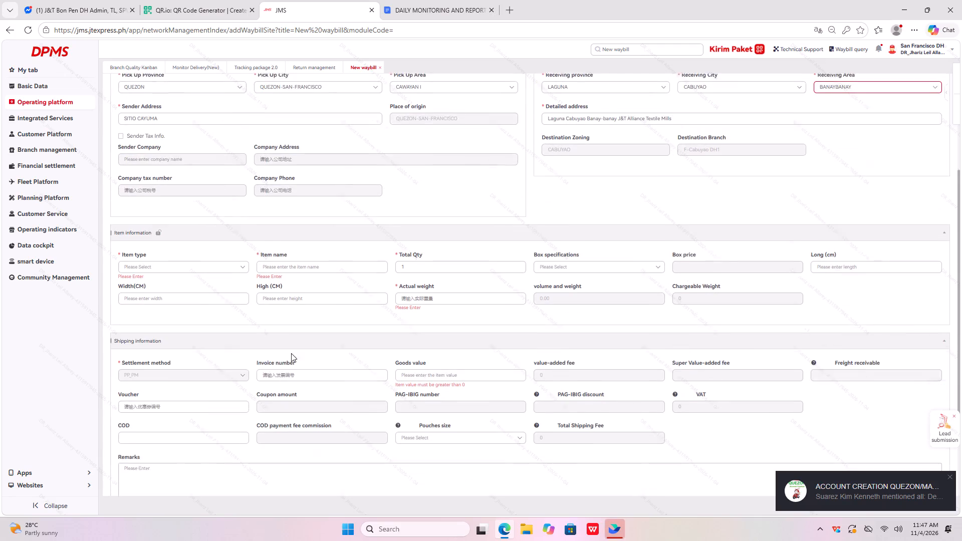
click(149, 259)
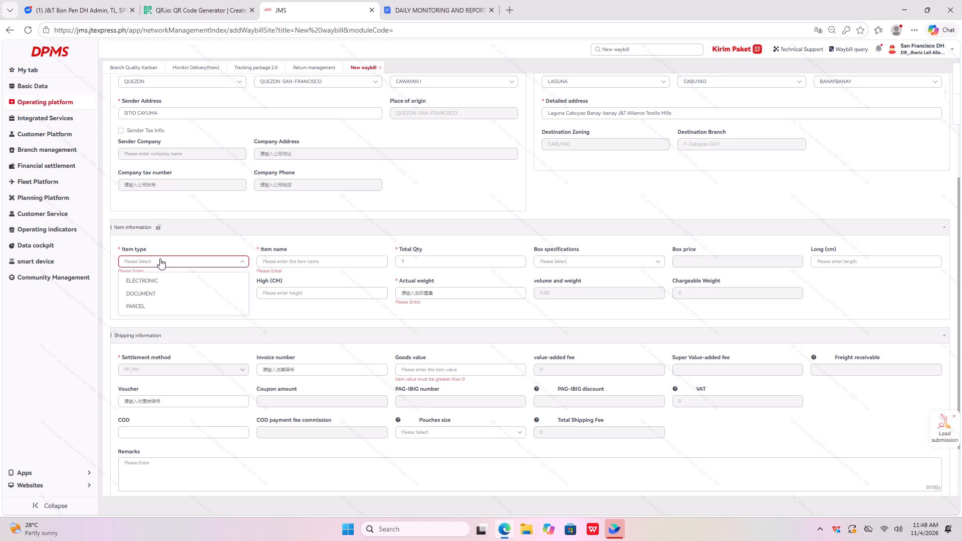
scroll(238, 142, up, 2)
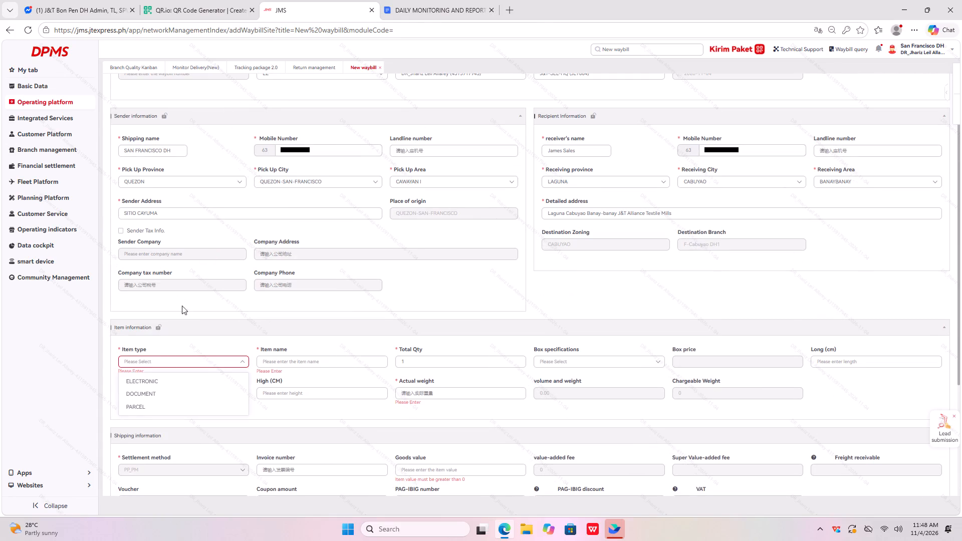
click(139, 392)
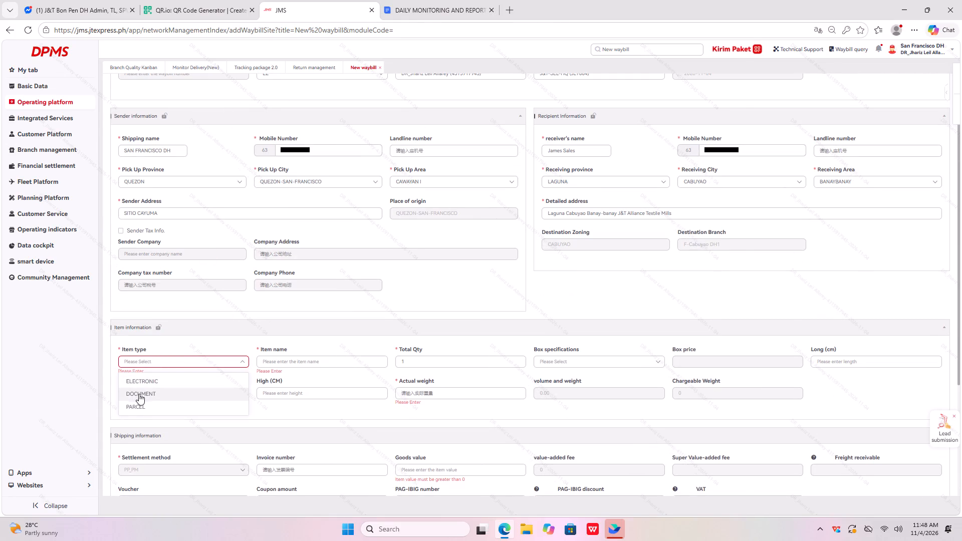
click(313, 363)
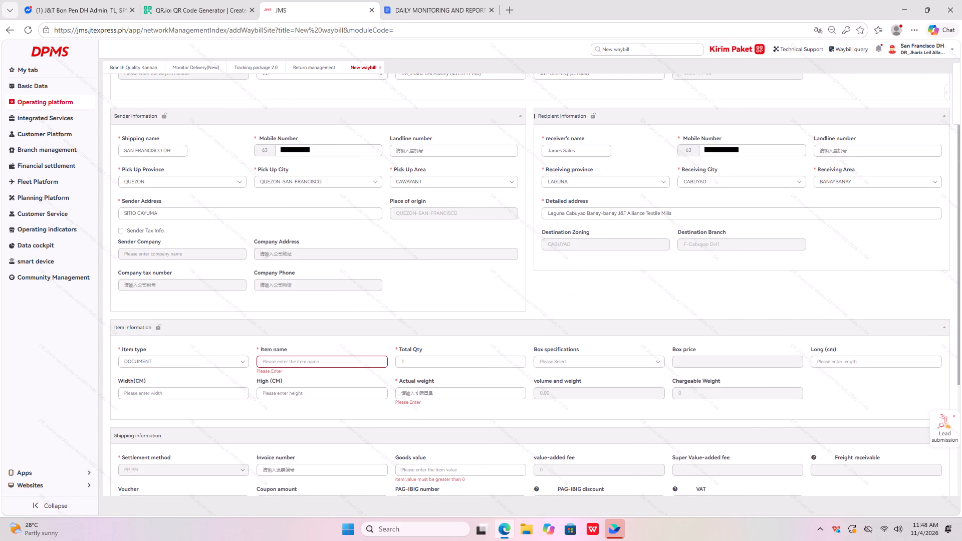
key(j)
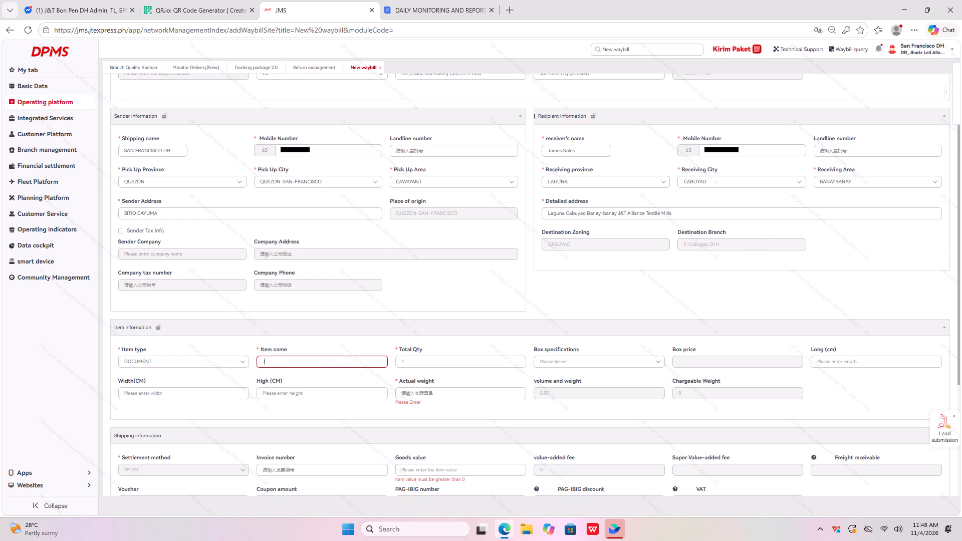
key(shift+ampersand)
text(T HOME SI)
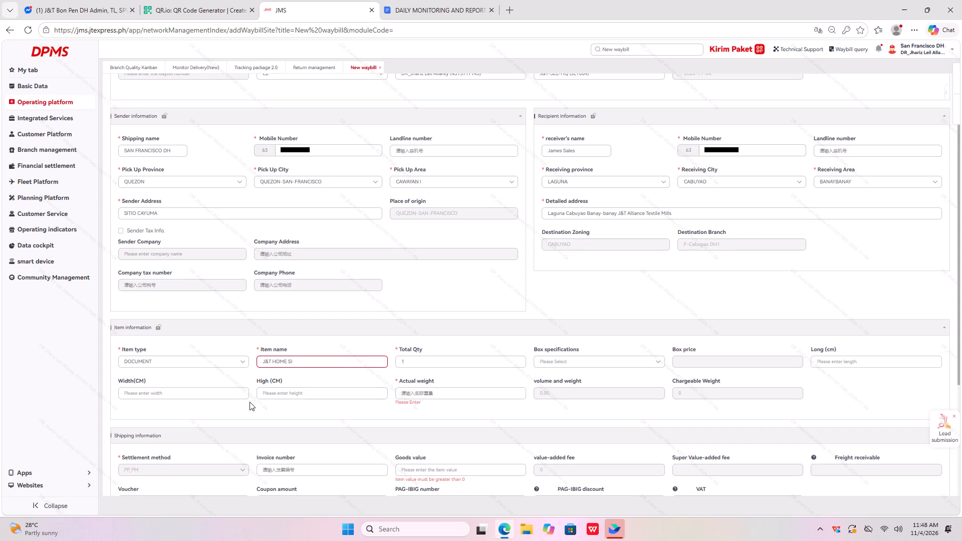
click(432, 395)
text(0.05)
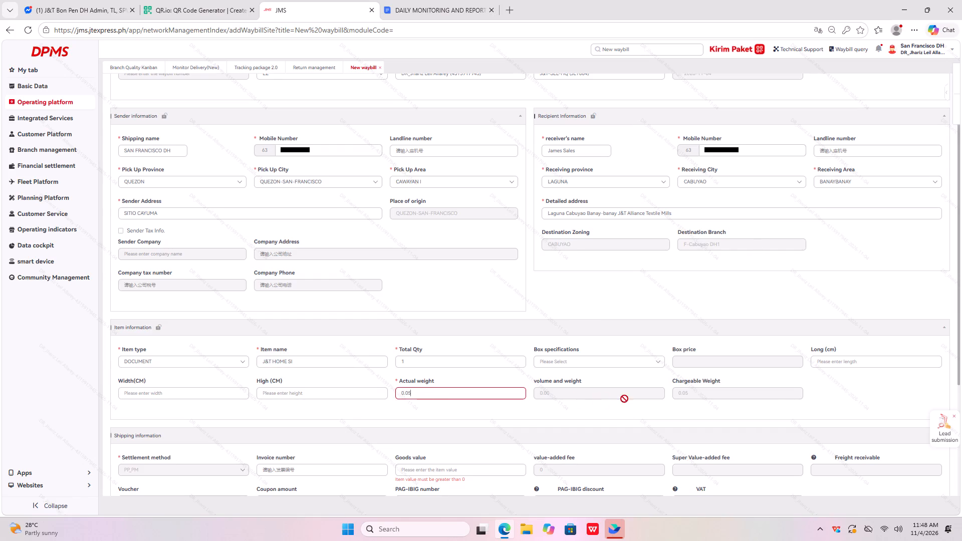
Enter 00 as the goods value in the shipping information.
scroll(660, 403, down, 2)
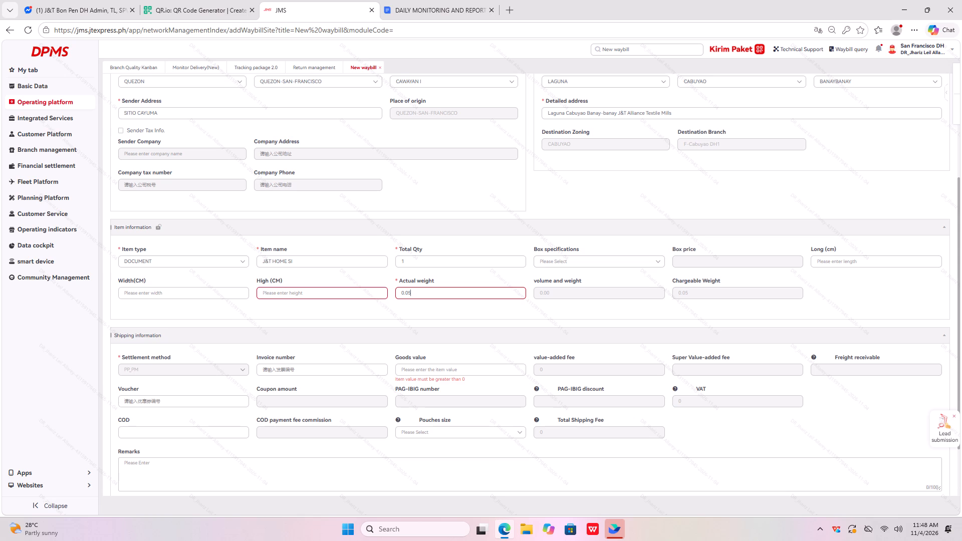
click(422, 369)
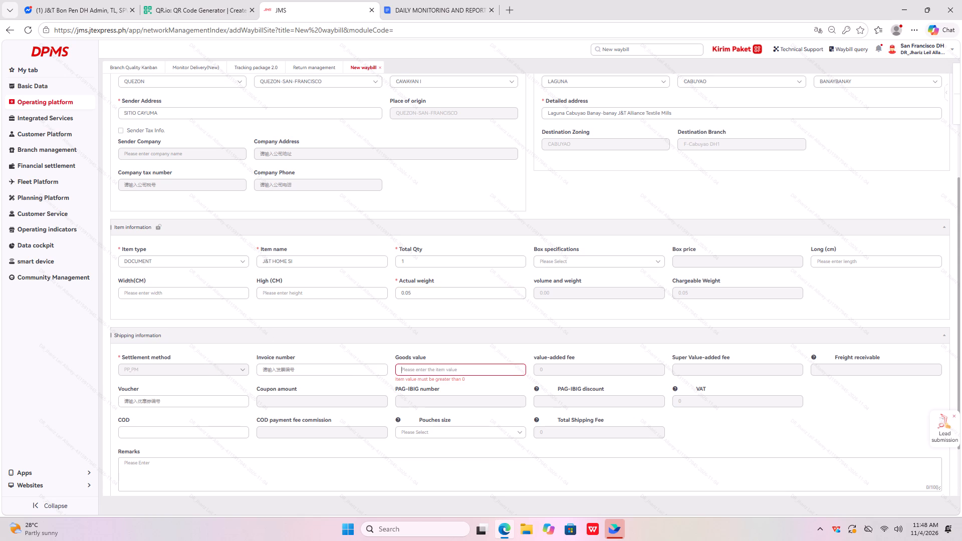
text(00)
Add the remark "IMPORTANT DOCUMENTS PLEASE HANDLE WITH CARE." to the waybill.
scroll(425, 369, down, 2)
click(146, 409)
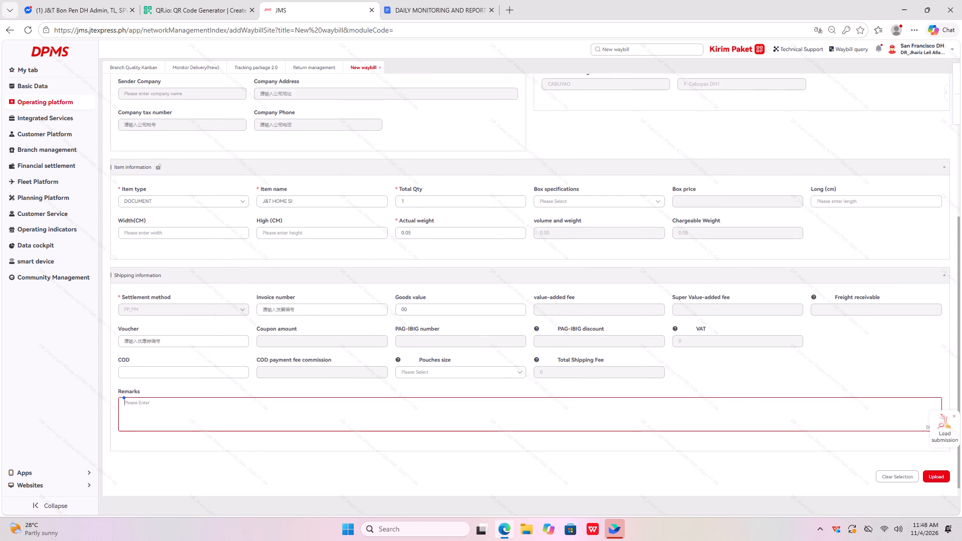
text(IMPORTANT)
key(space)
text(DOCUMENTS PLEASE HANDLE)
key(space)
text(WITH CARE)
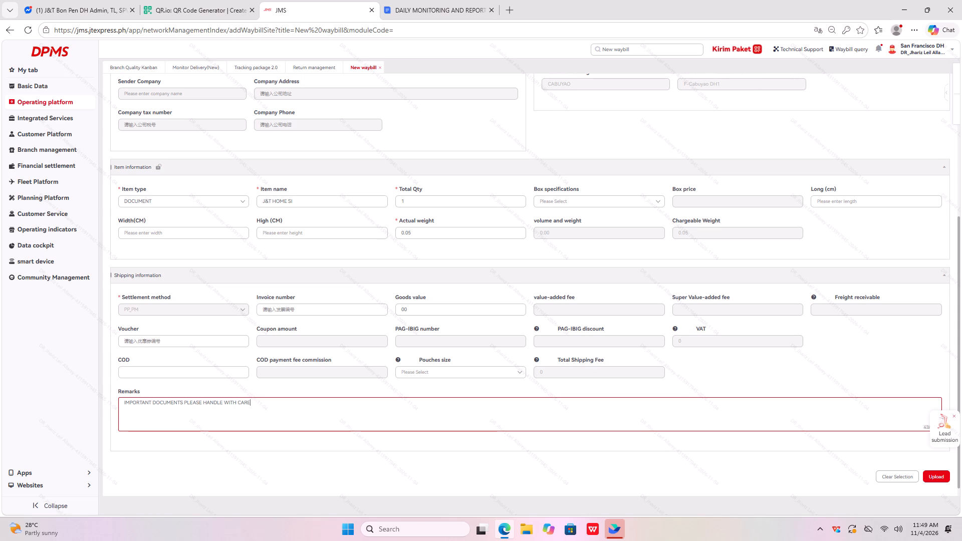
key(period)
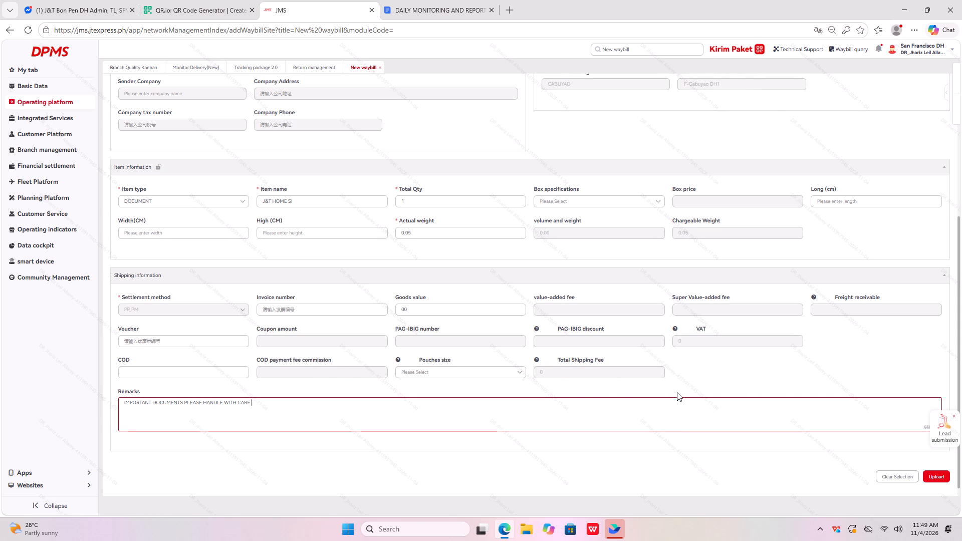
Upload the completed waybill and print it in the 100*90 format.
click(929, 476)
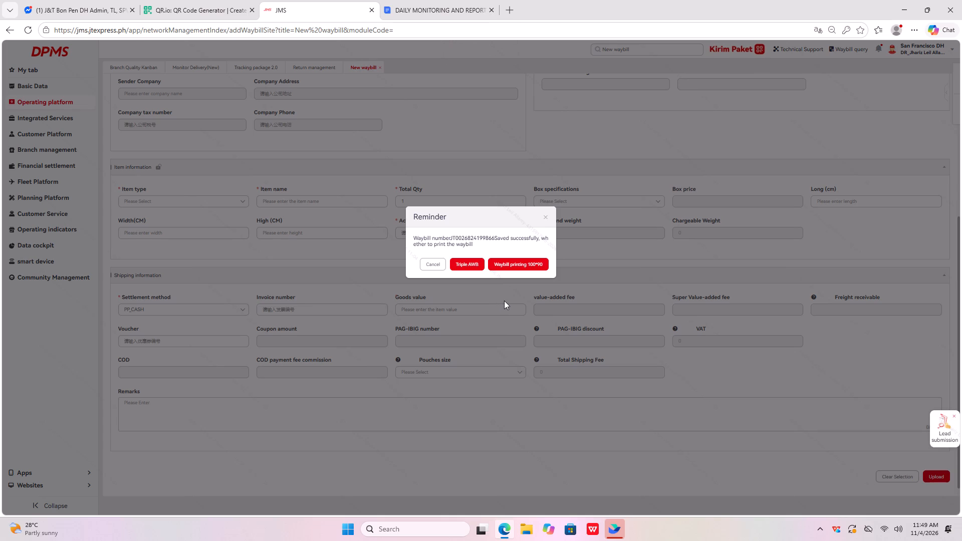
click(522, 263)
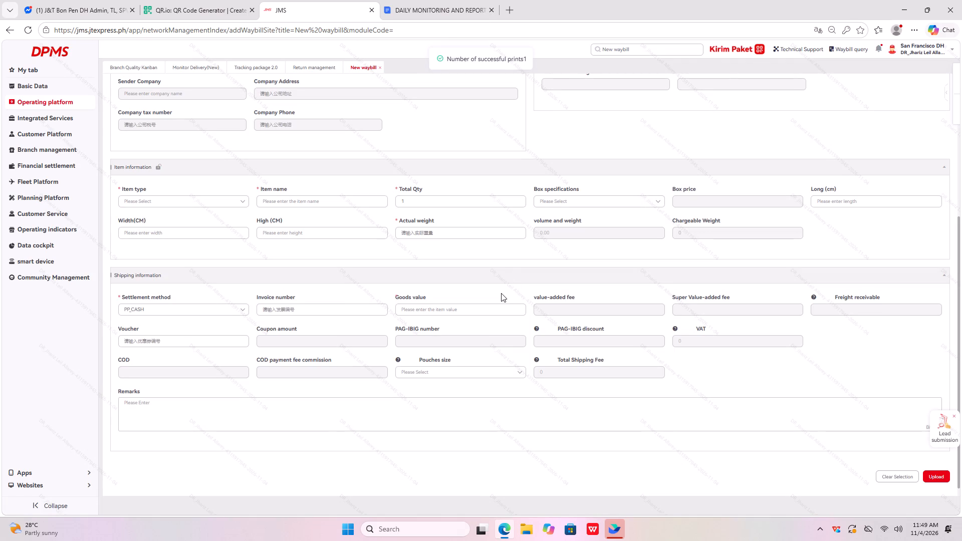
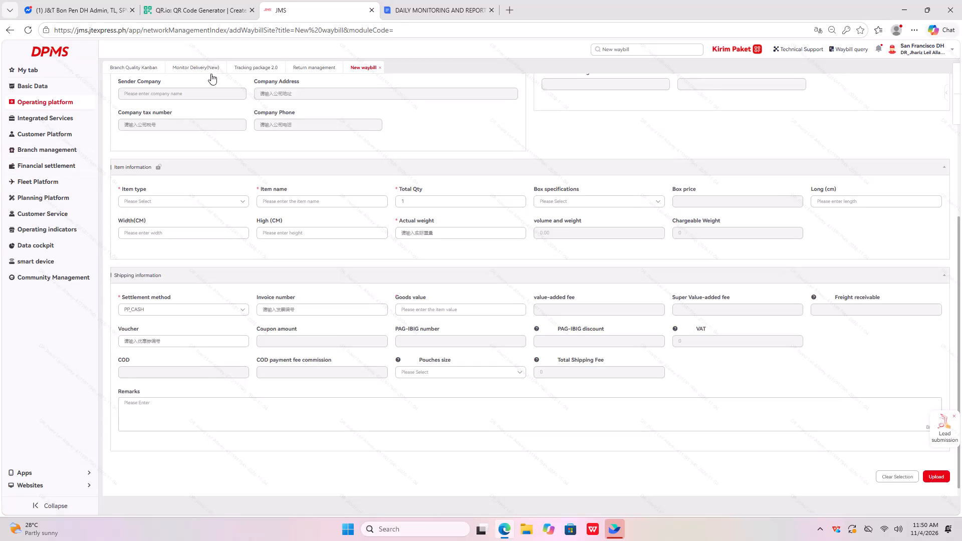
Switch to the Feishu DAILY MONITORING AND REPORT document and collapse its DEPO SLIP SENDING & REGISTRATION section.
click(420, 13)
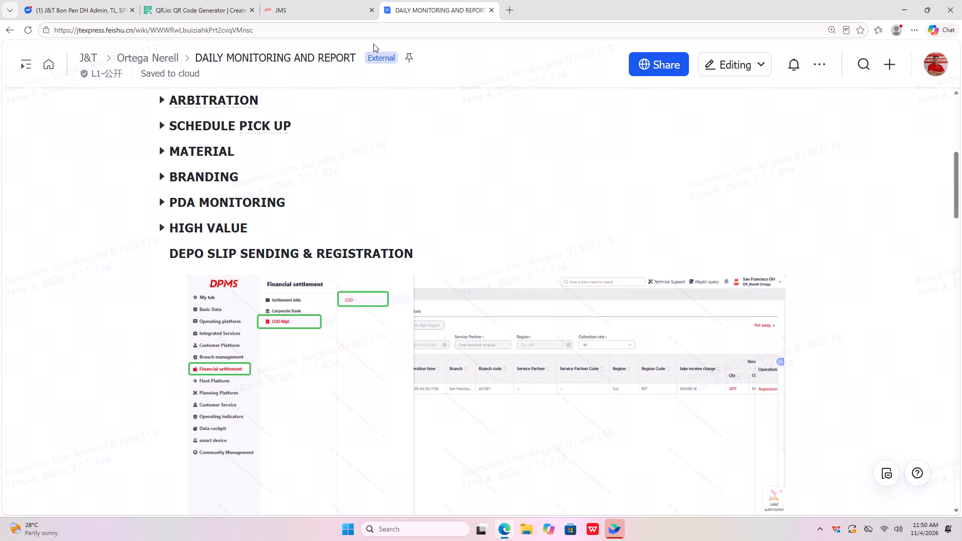
scroll(286, 276, down, 15)
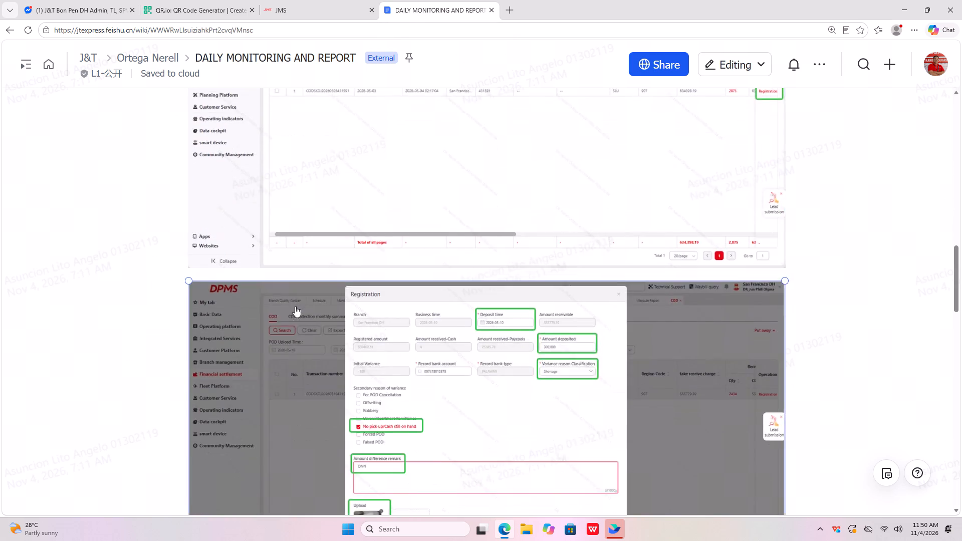
scroll(295, 306, down, 13)
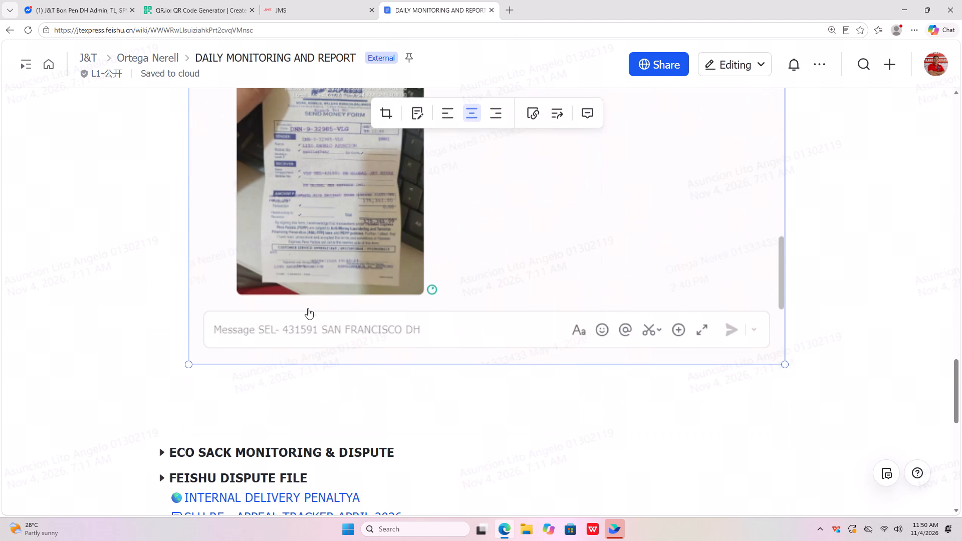
scroll(305, 316, up, 18)
scroll(208, 238, up, 1)
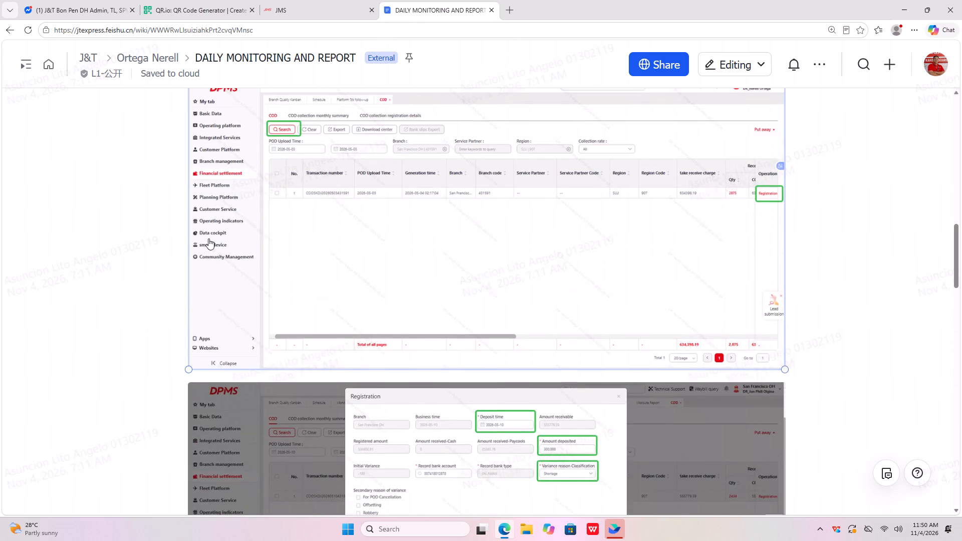
scroll(208, 238, up, 9)
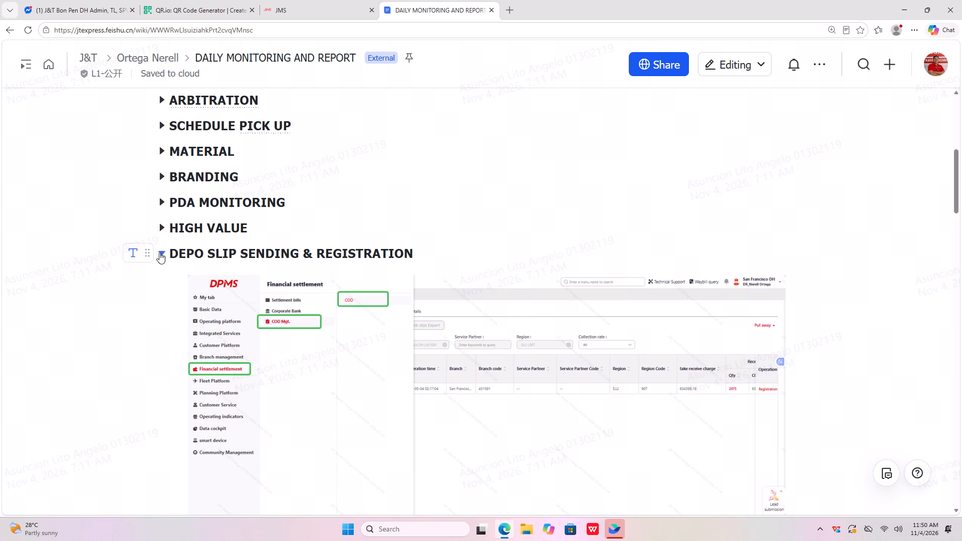
click(161, 251)
Look through the document's section headings, including the empty synced block and spare INDICATORS entries below PROMOTION REQUEST.
scroll(221, 281, down, 11)
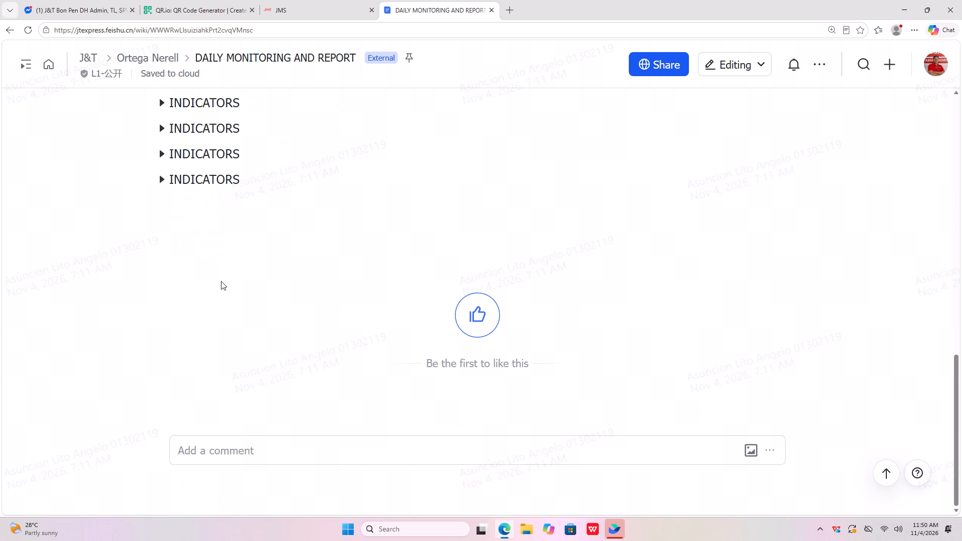
scroll(222, 279, down, 15)
scroll(227, 278, up, 2)
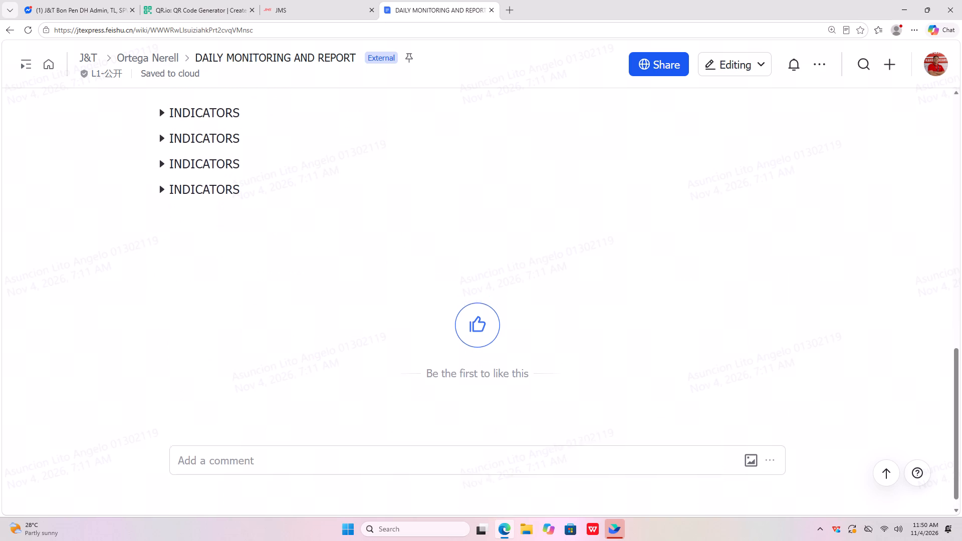
scroll(227, 278, up, 15)
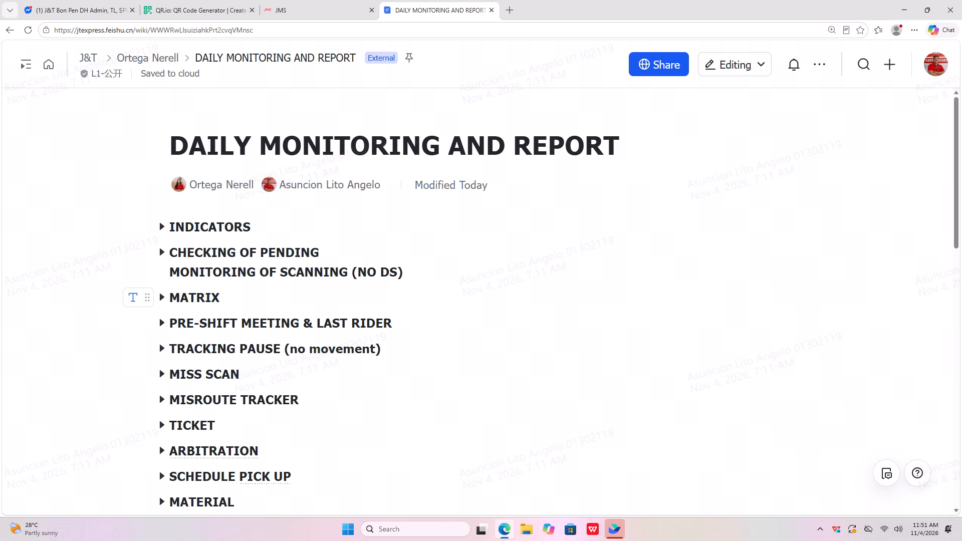
scroll(191, 283, down, 11)
scroll(257, 315, down, 5)
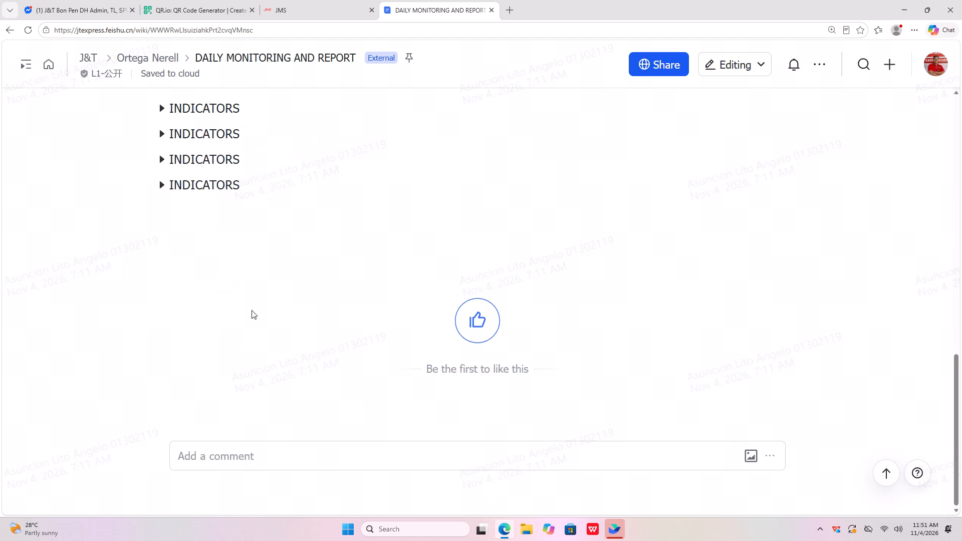
scroll(251, 308, up, 3)
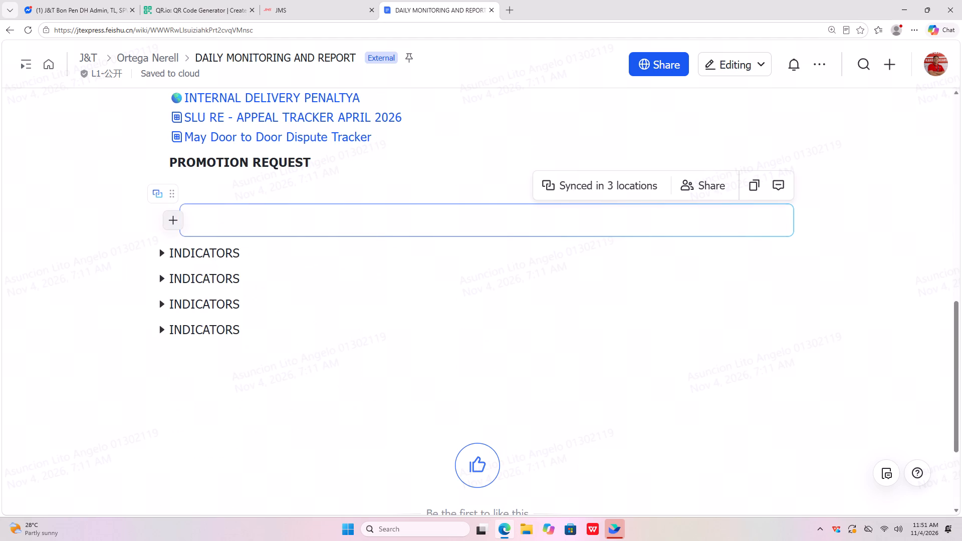
click(202, 221)
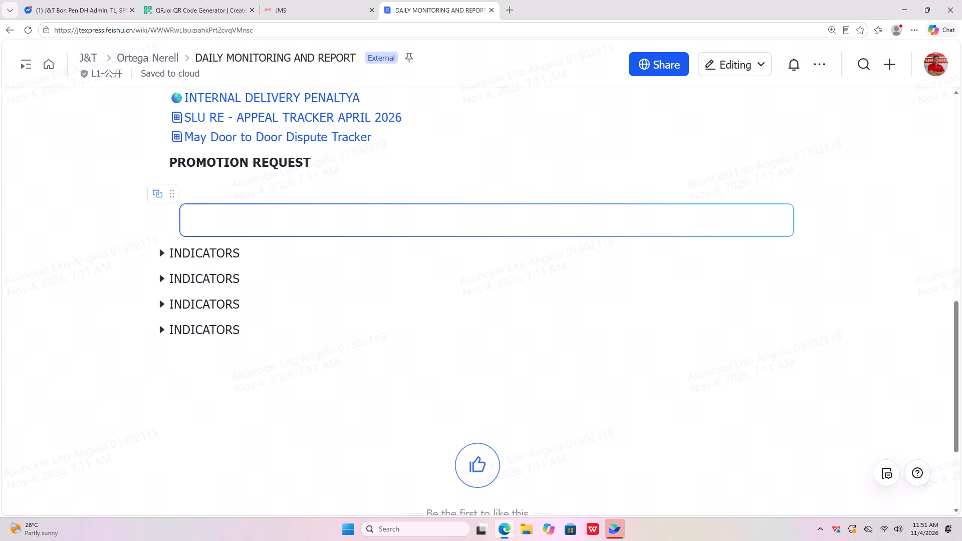
scroll(427, 251, up, 7)
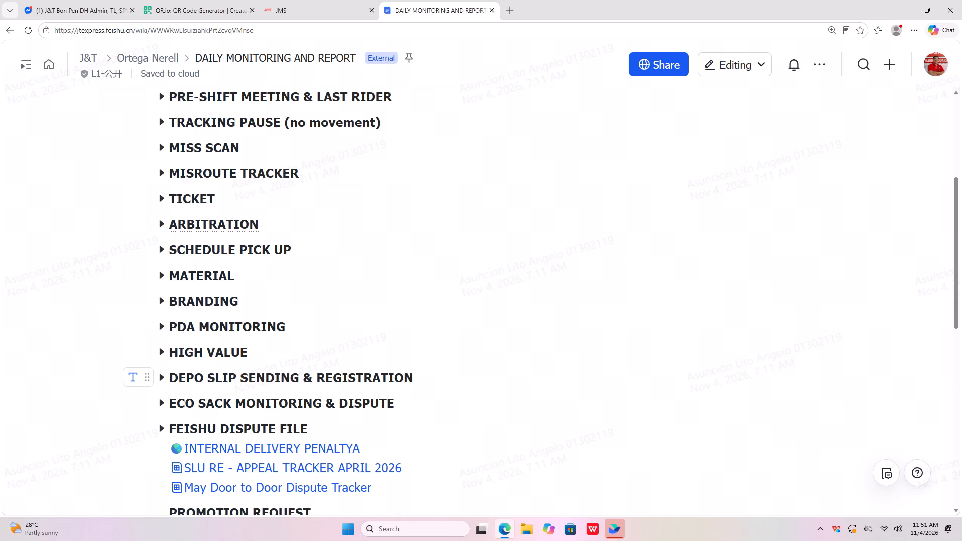
scroll(265, 379, up, 14)
scroll(280, 373, down, 9)
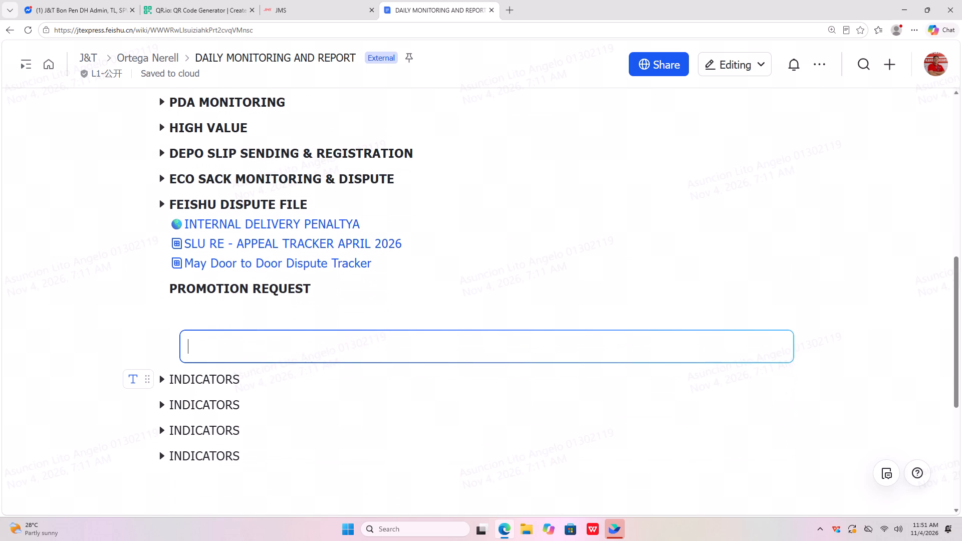
Delete the SOUTHERN QUEZON INDICATORS MONITORING screenshot inside the first INDICATORS section below PROMOTION REQUEST and collapse that section.
click(302, 411)
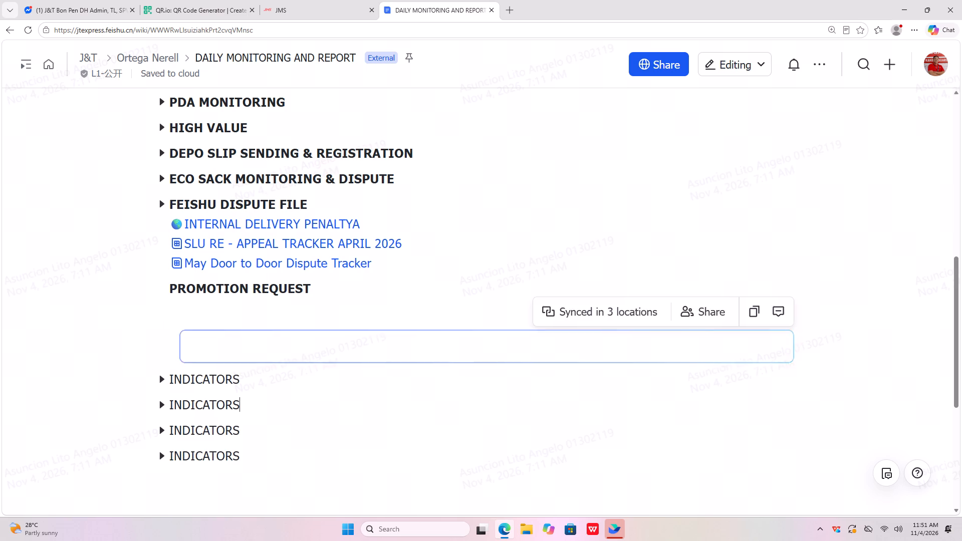
click(162, 377)
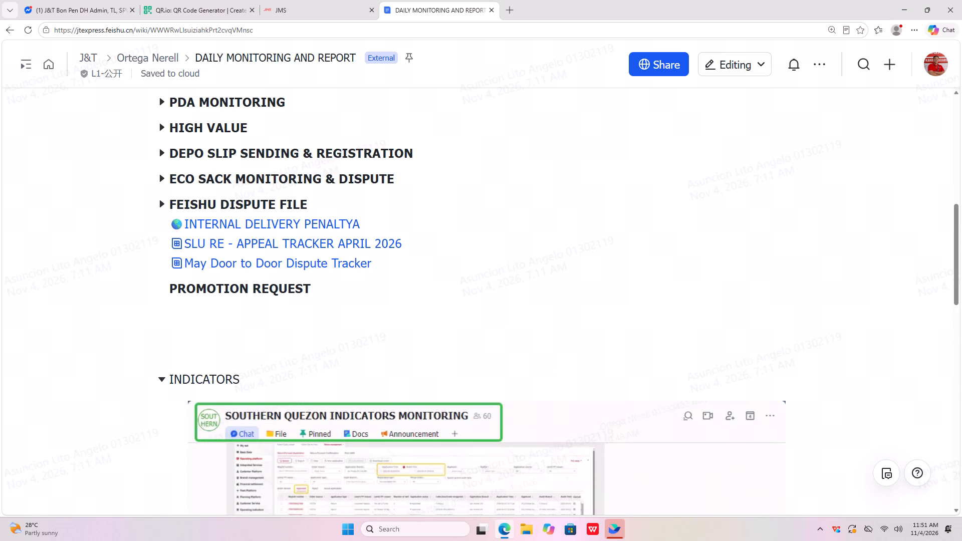
drag(247, 375, 167, 370)
scroll(253, 386, down, 3)
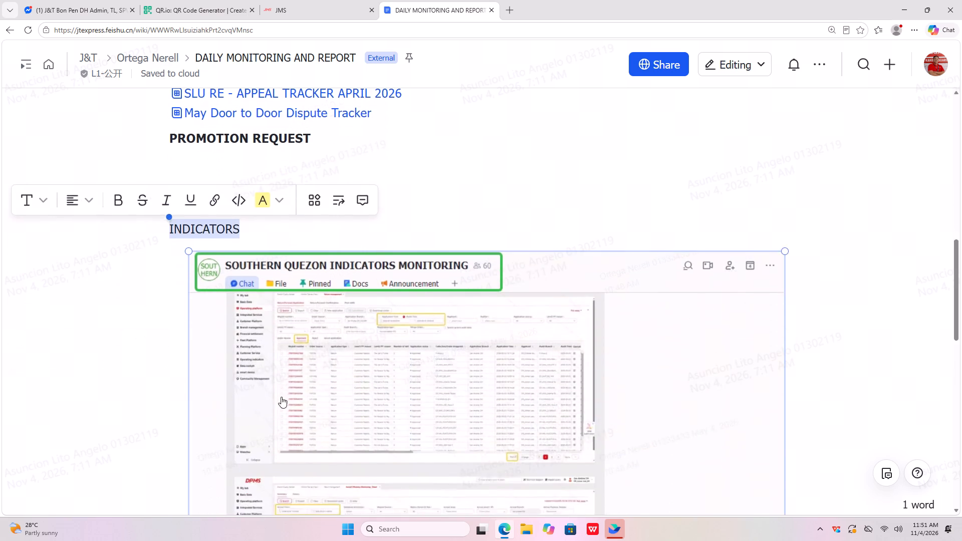
scroll(281, 397, down, 4)
click(724, 274)
scroll(727, 302, up, 3)
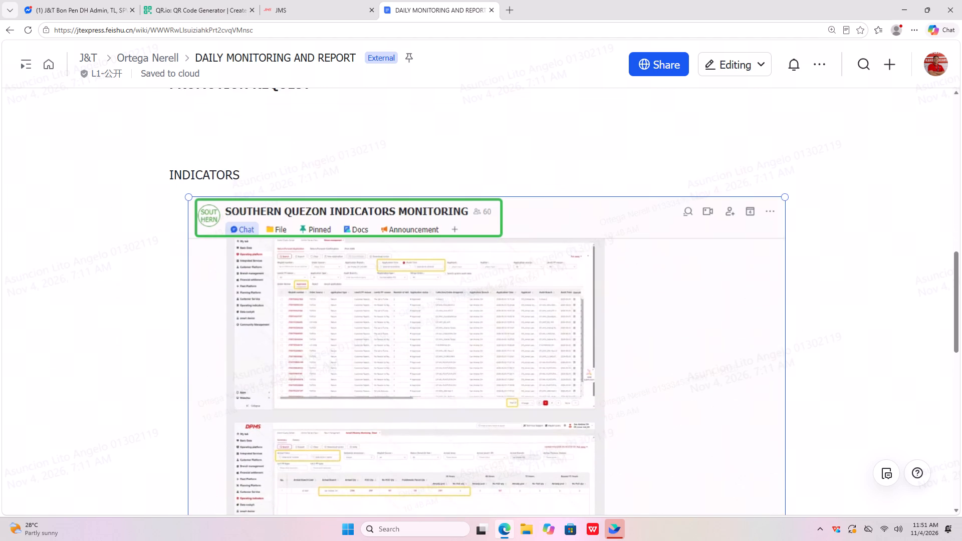
key(Delete)
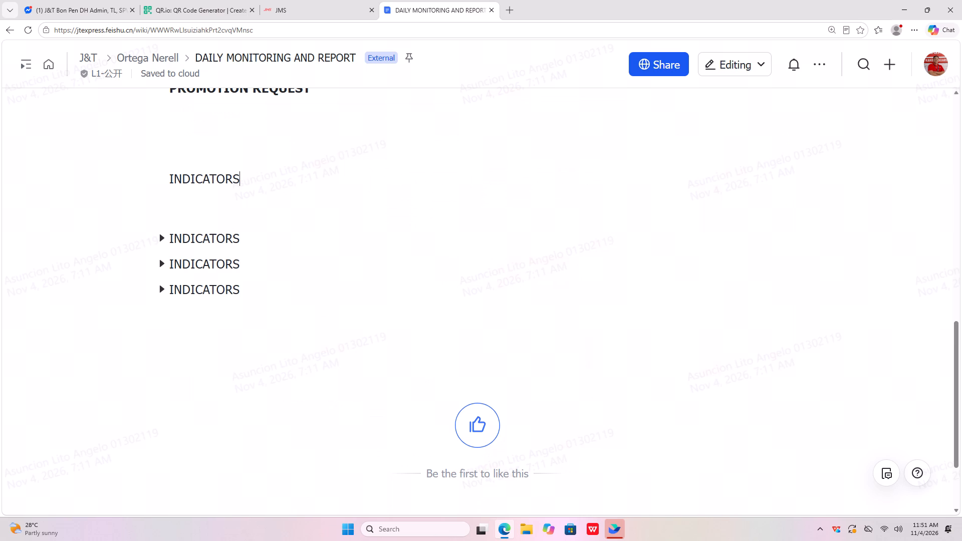
click(164, 179)
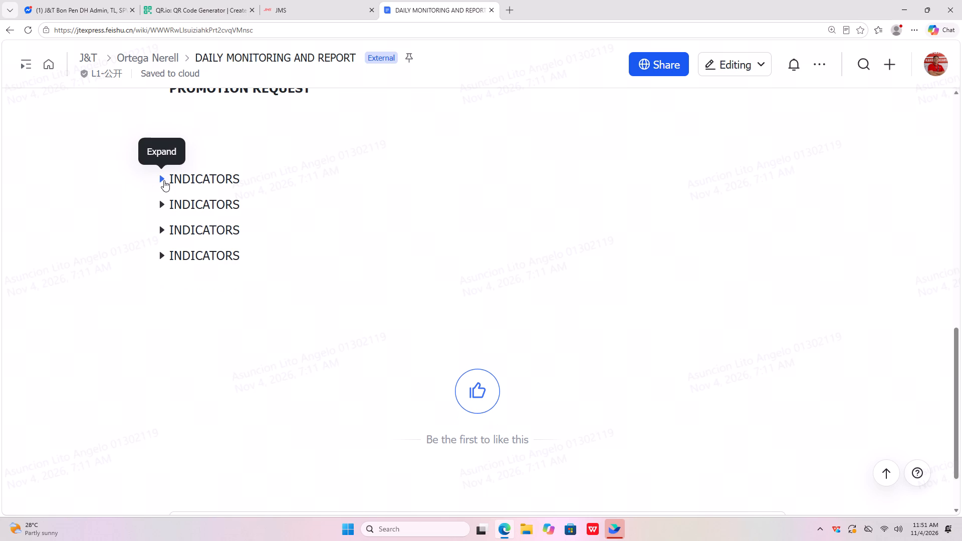
Replace the first INDICATORS heading below PROMOTION REQUEST with "QA(PAGKUHA NG DATA".
drag(225, 187, 234, 183)
drag(243, 179, 179, 153)
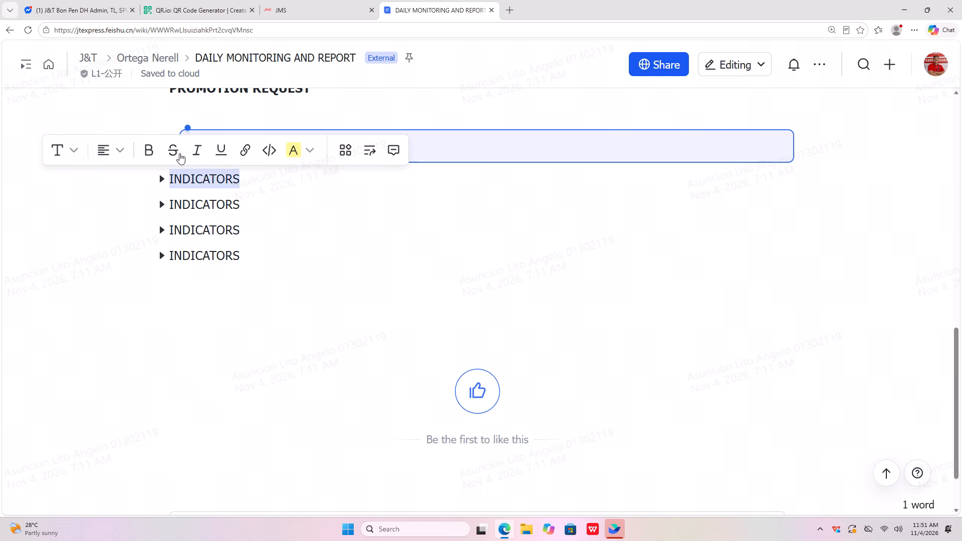
drag(179, 153, 167, 177)
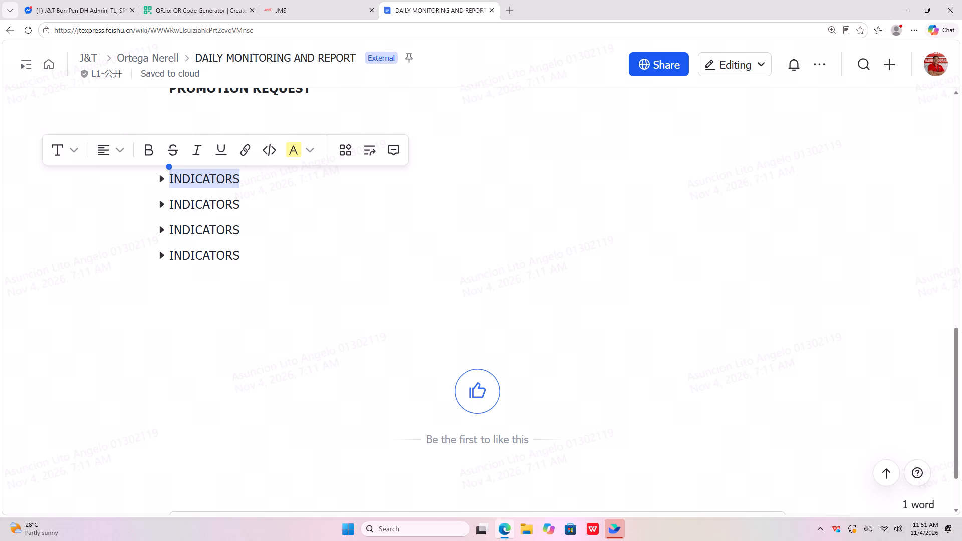
key(q)
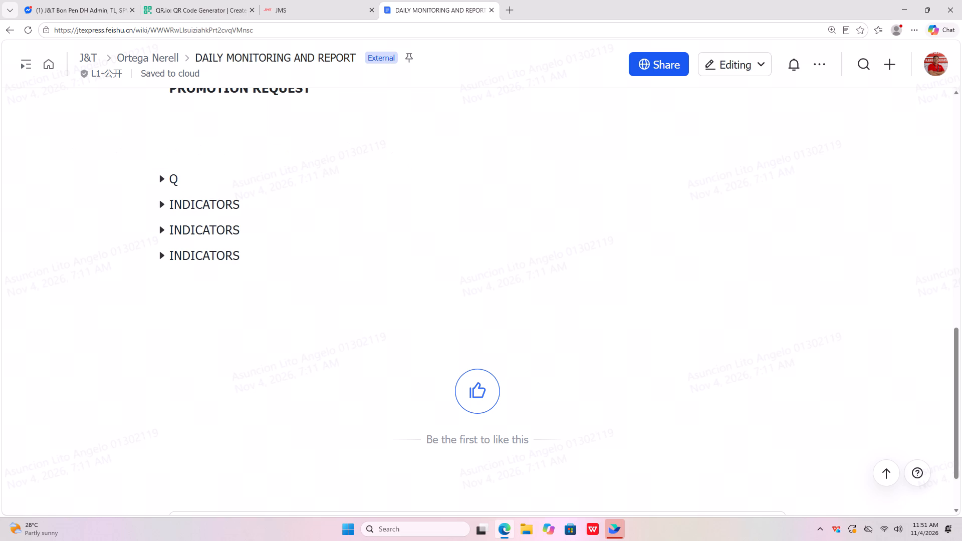
key(a)
key(shift+braceleft)
key(BackSpace)
key(shift+parenleft)
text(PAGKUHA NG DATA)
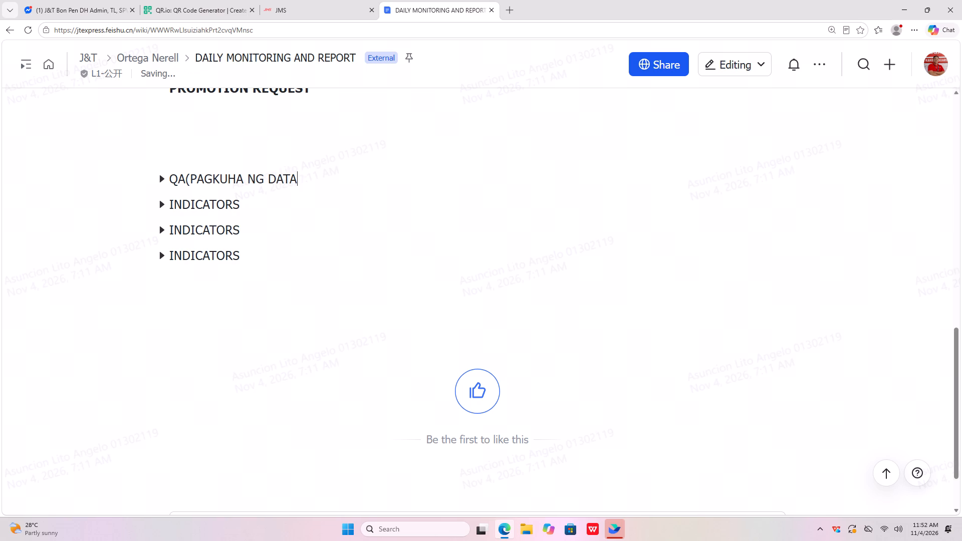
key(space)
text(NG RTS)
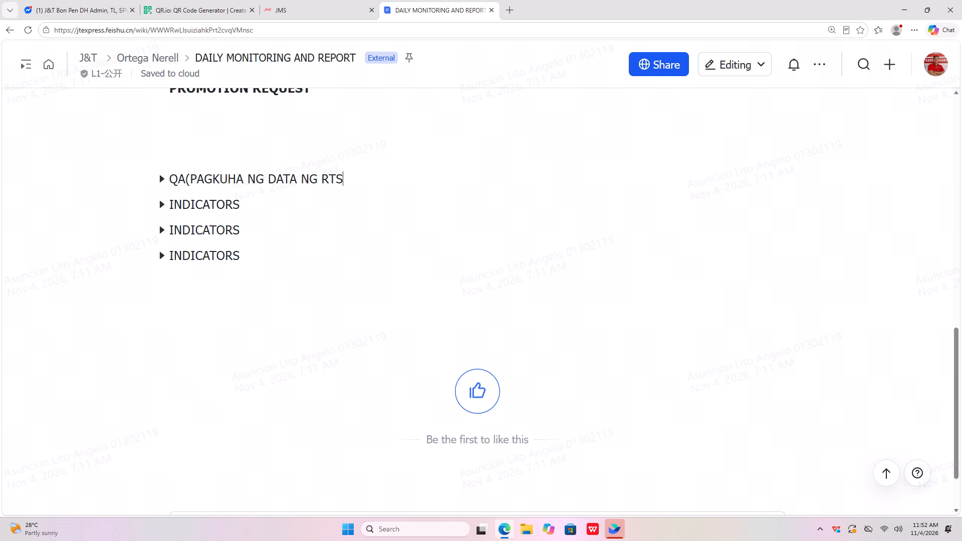
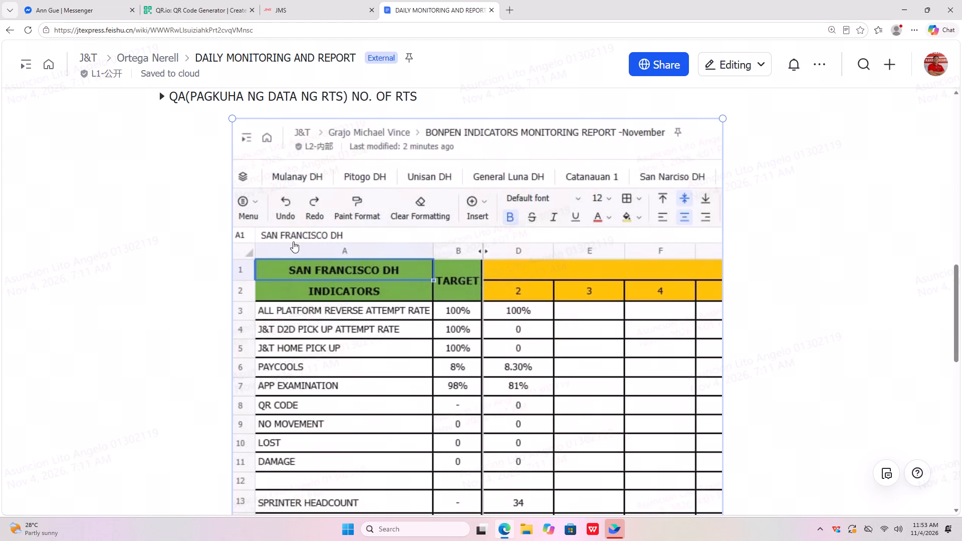
Apply bold to "PAGKUHA NG DATA NG RTS) NO. OF RTS" in the QA heading below PROMOTION REQUEST.
scroll(293, 241, up, 3)
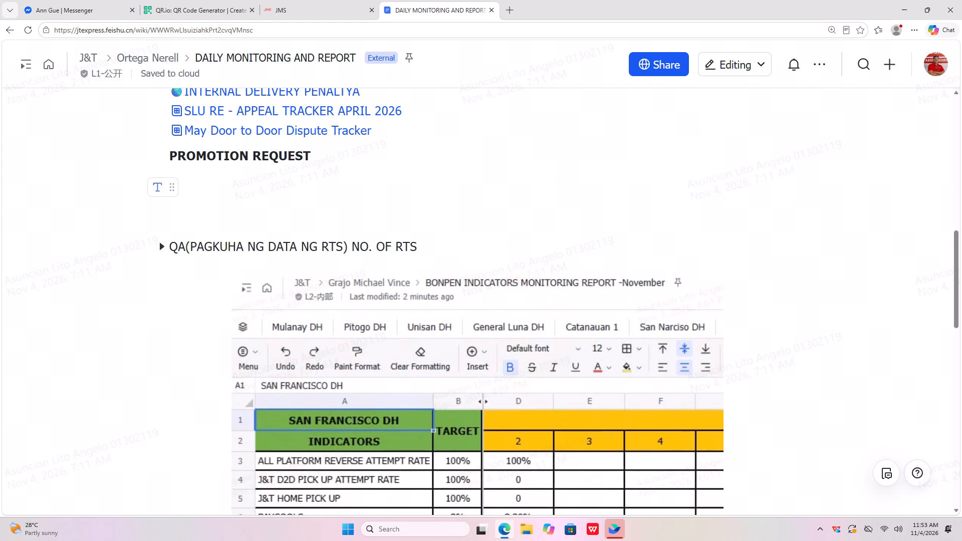
drag(189, 246, 372, 255)
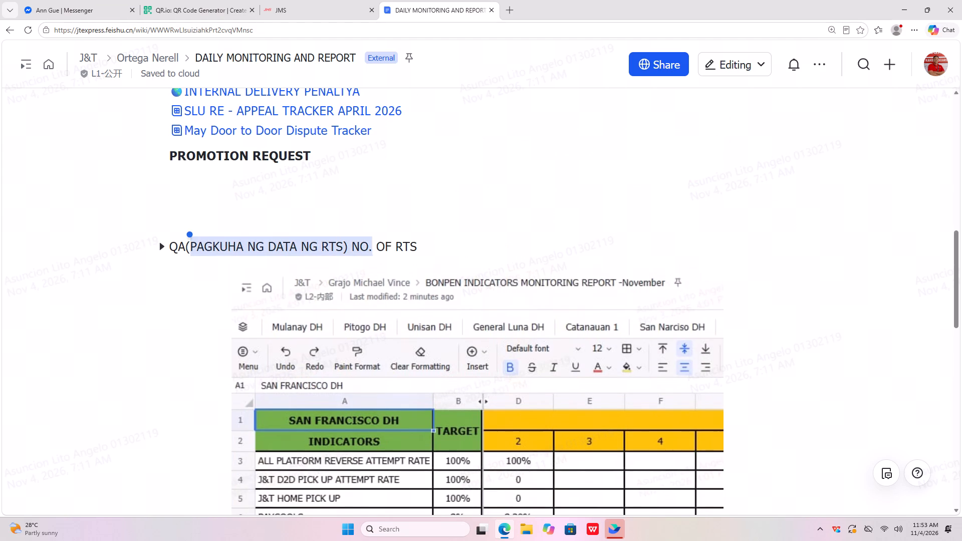
drag(372, 255, 422, 254)
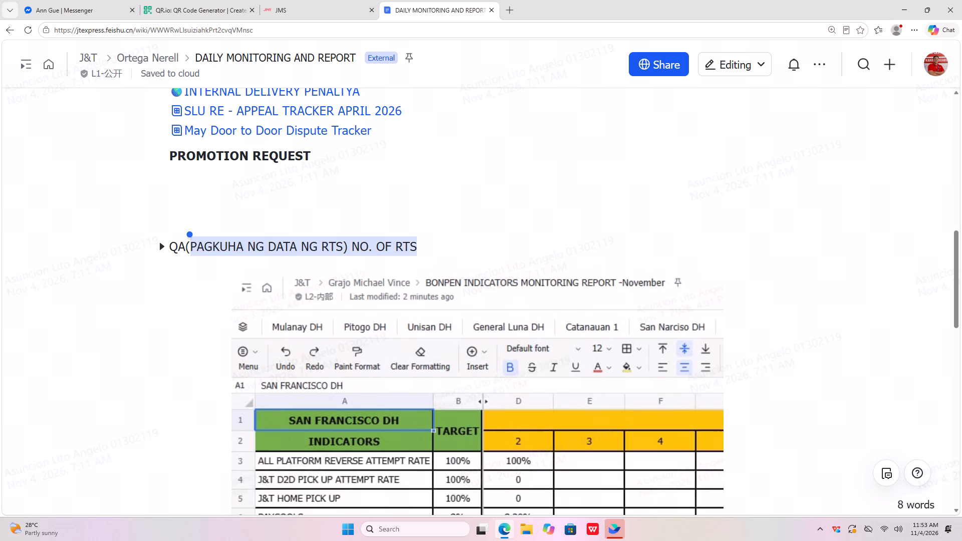
click(344, 219)
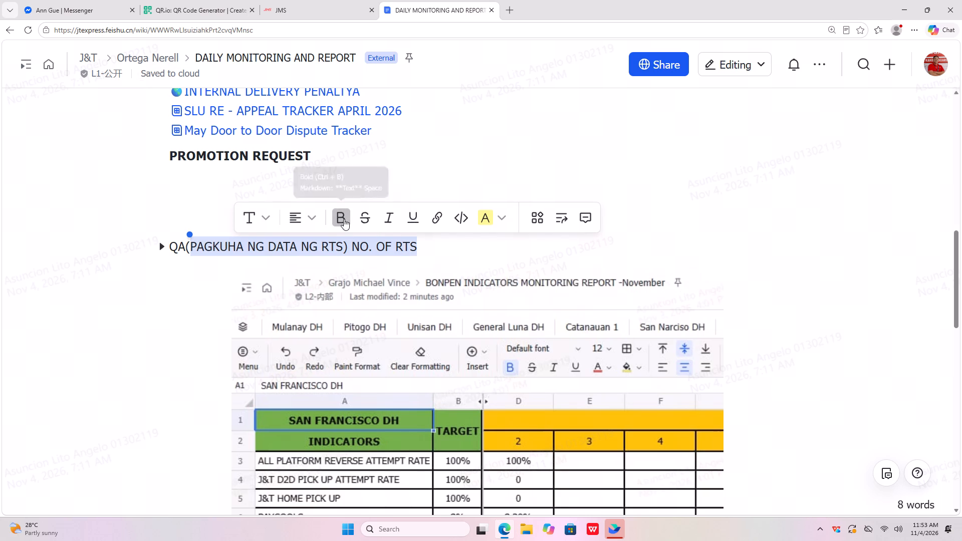
Make the "QA" text at the start of the QA(PAGKUHA NG DATA NG RTS) NO. OF RTS heading bold.
click(174, 249)
drag(171, 249, 172, 249)
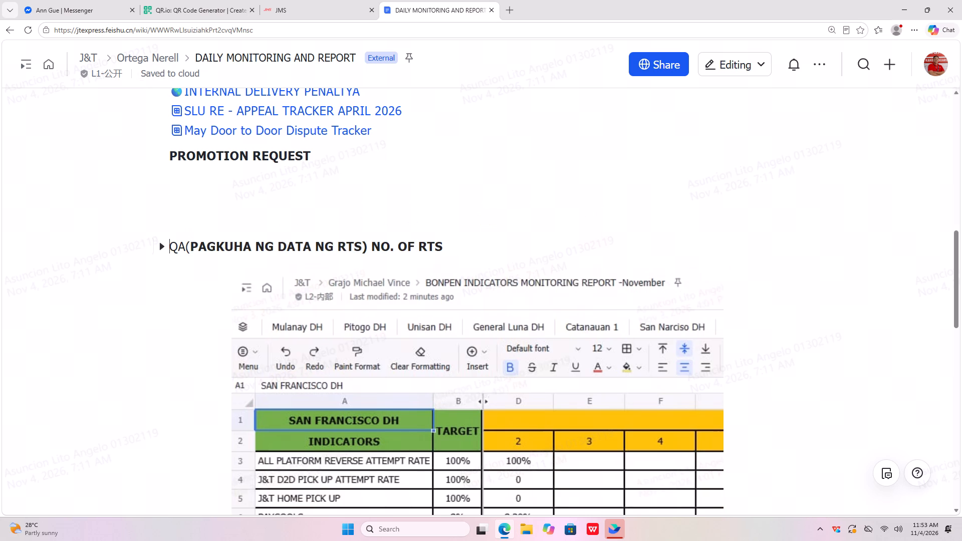
drag(172, 249, 183, 253)
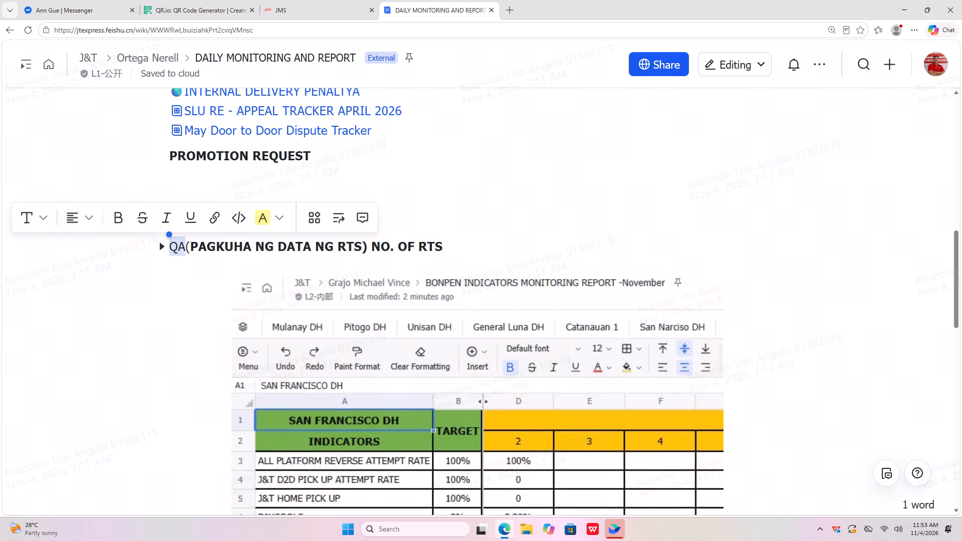
click(122, 221)
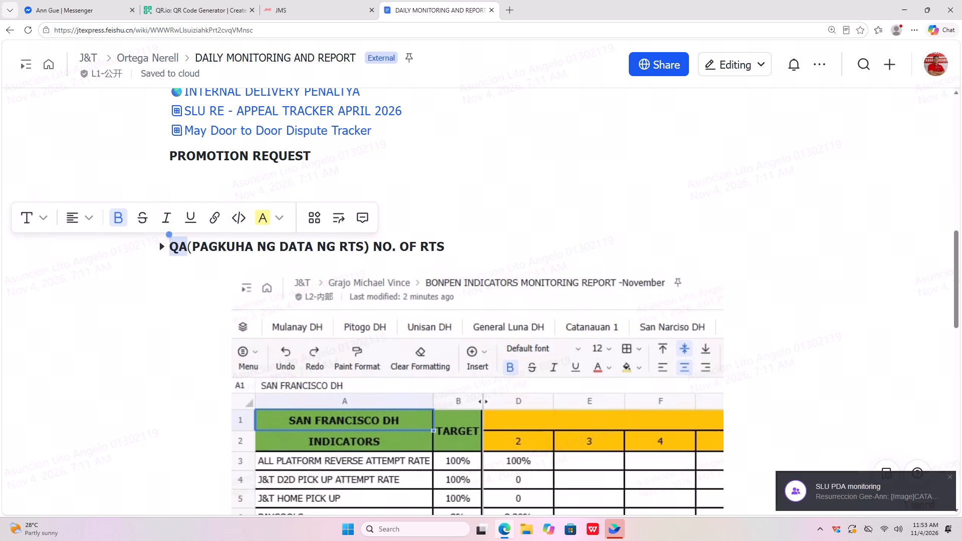
Underline the "QA" text at the start of the QA(PAGKUHA NG DATA NG RTS) NO. OF RTS heading.
click(190, 221)
click(196, 282)
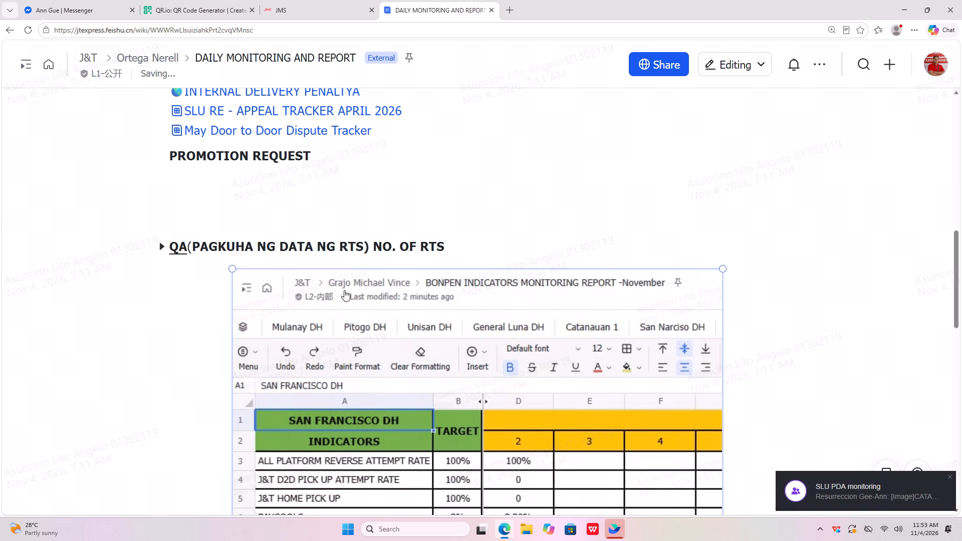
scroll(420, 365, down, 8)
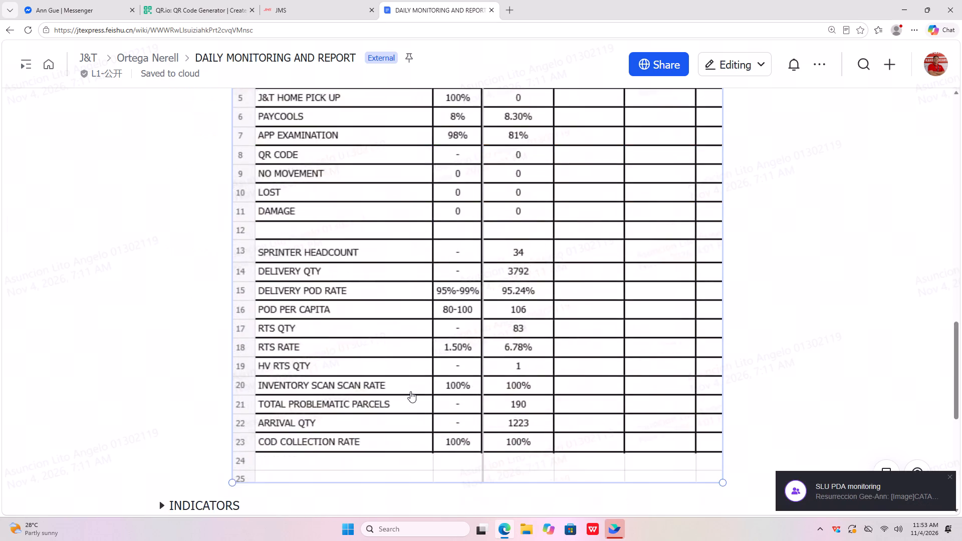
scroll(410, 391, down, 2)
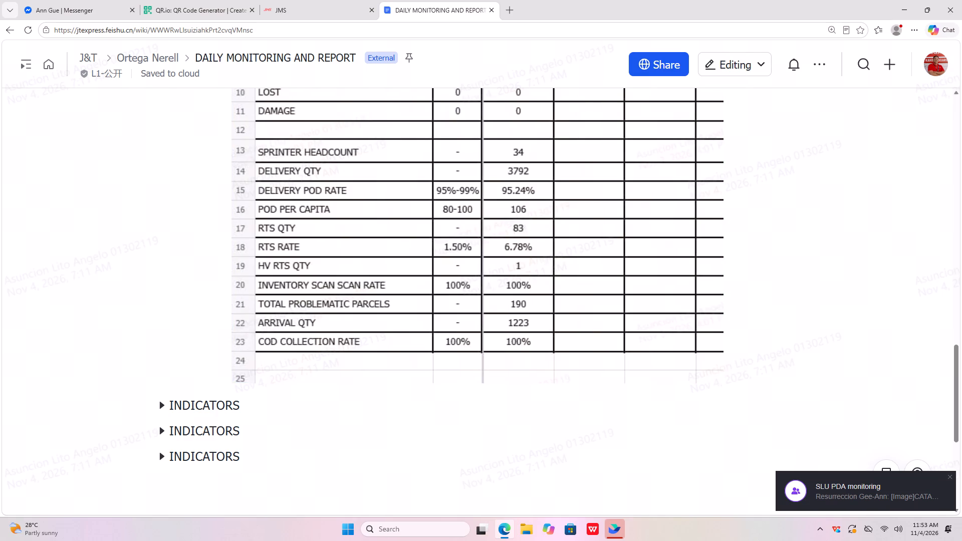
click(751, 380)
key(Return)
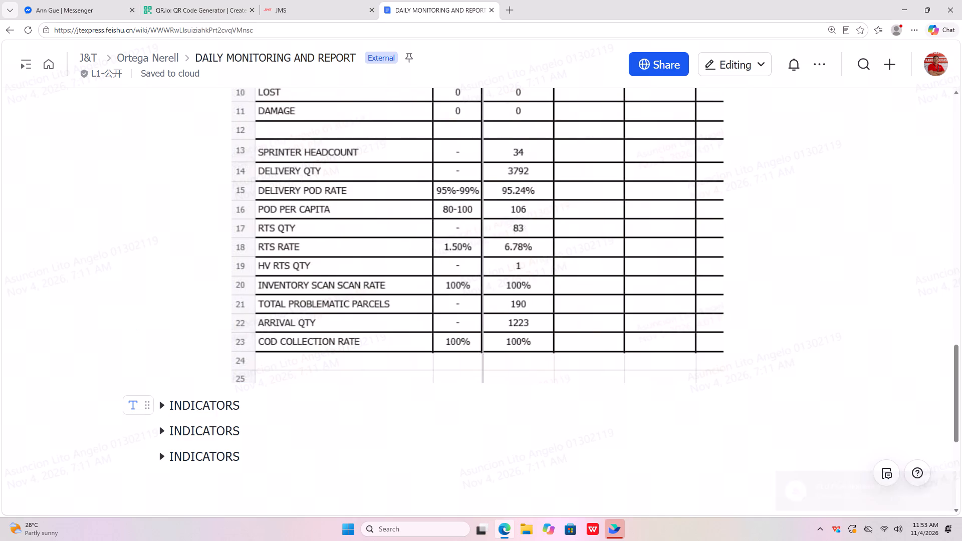
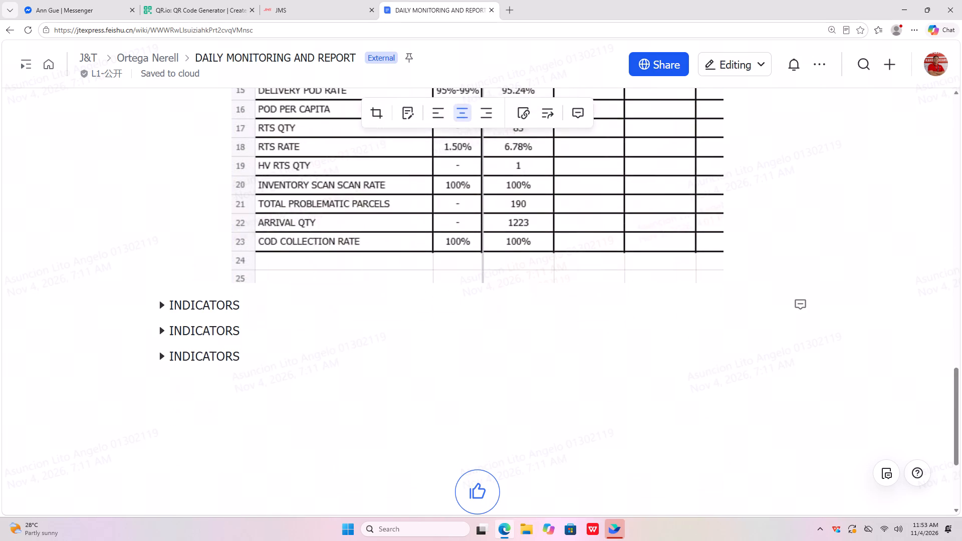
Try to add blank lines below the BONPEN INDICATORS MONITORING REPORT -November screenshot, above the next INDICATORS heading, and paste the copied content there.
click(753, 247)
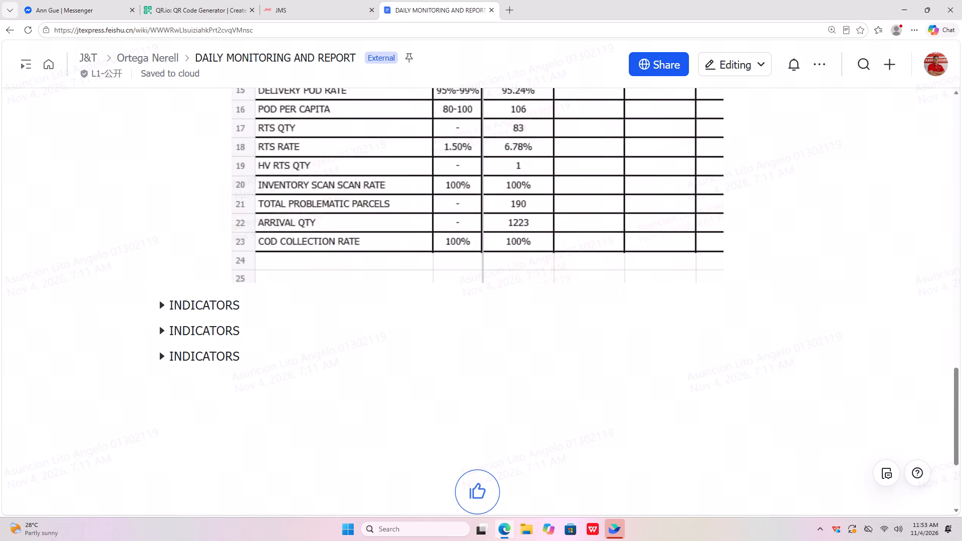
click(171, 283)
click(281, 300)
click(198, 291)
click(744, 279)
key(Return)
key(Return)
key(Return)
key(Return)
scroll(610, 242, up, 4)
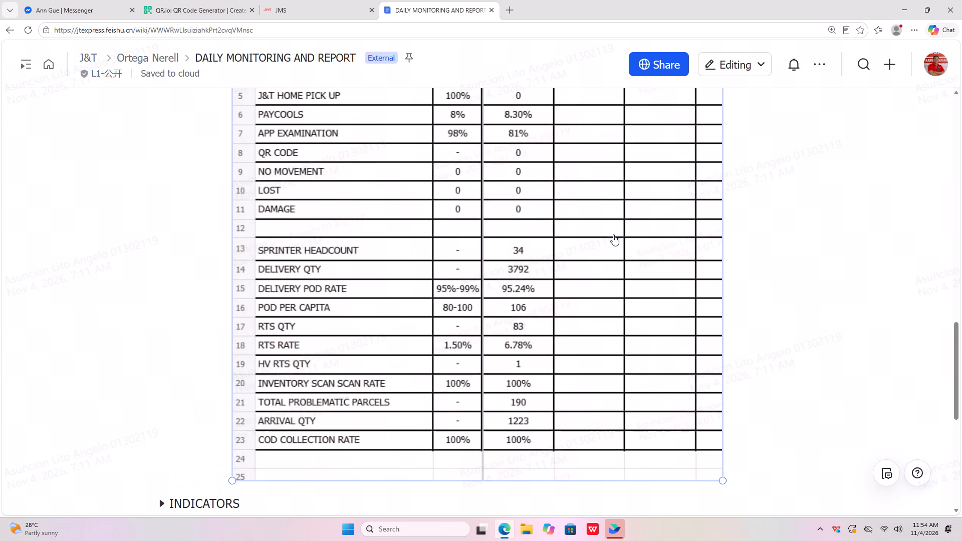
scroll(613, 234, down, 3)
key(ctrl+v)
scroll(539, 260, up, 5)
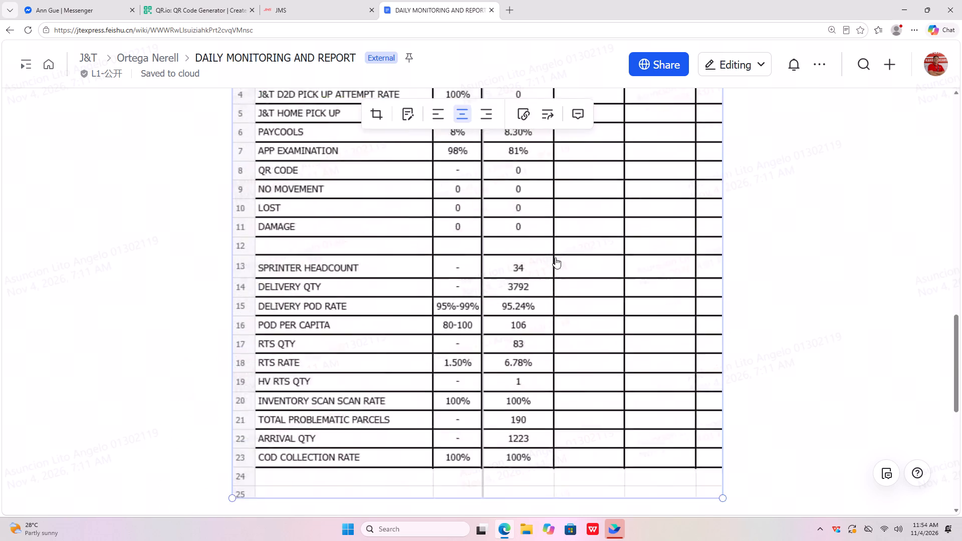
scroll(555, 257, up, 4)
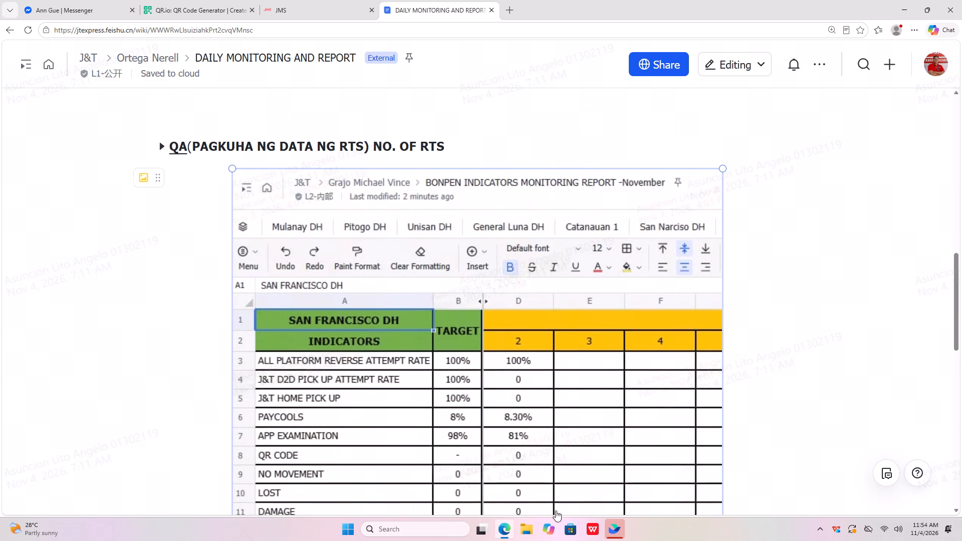
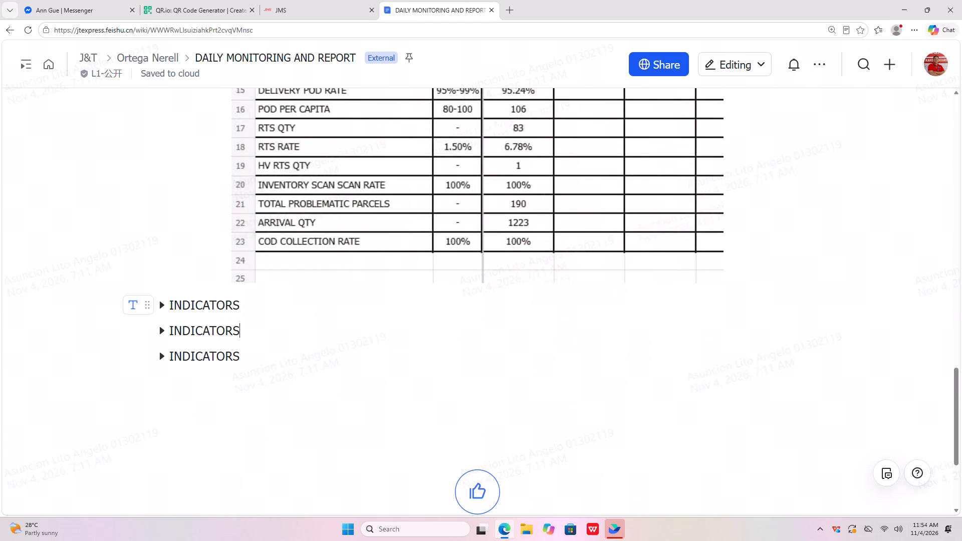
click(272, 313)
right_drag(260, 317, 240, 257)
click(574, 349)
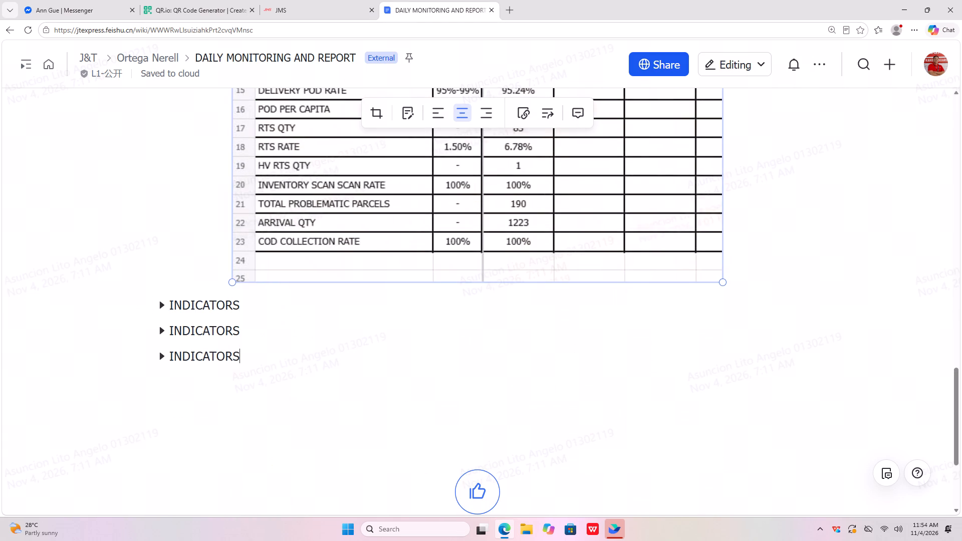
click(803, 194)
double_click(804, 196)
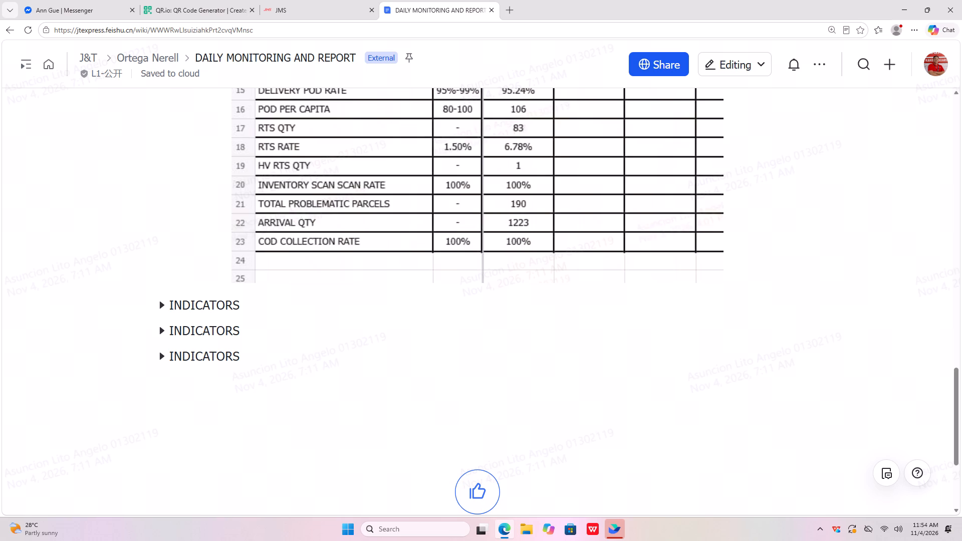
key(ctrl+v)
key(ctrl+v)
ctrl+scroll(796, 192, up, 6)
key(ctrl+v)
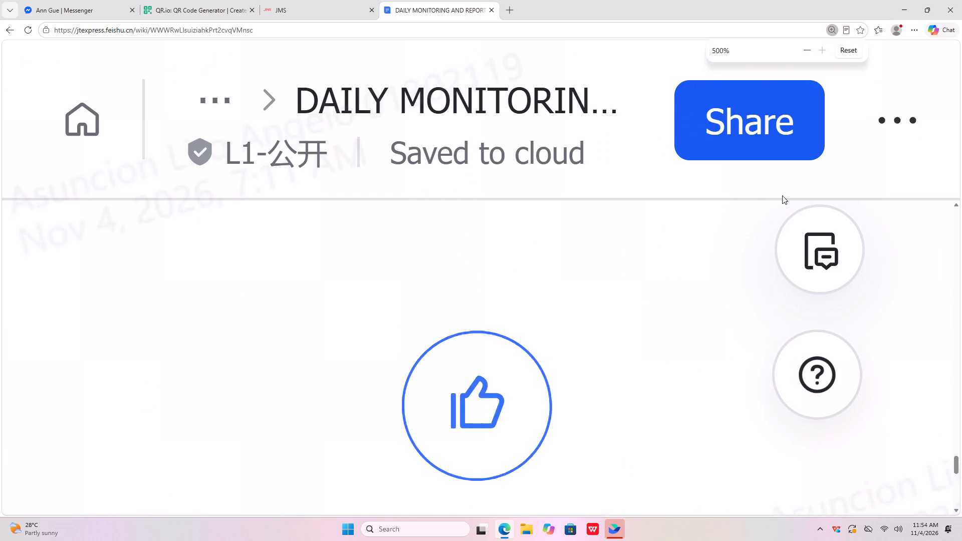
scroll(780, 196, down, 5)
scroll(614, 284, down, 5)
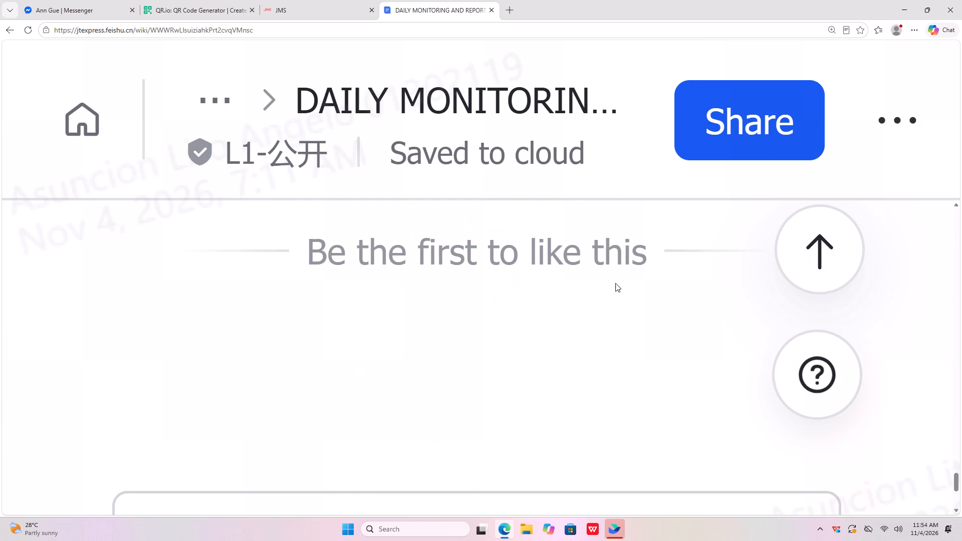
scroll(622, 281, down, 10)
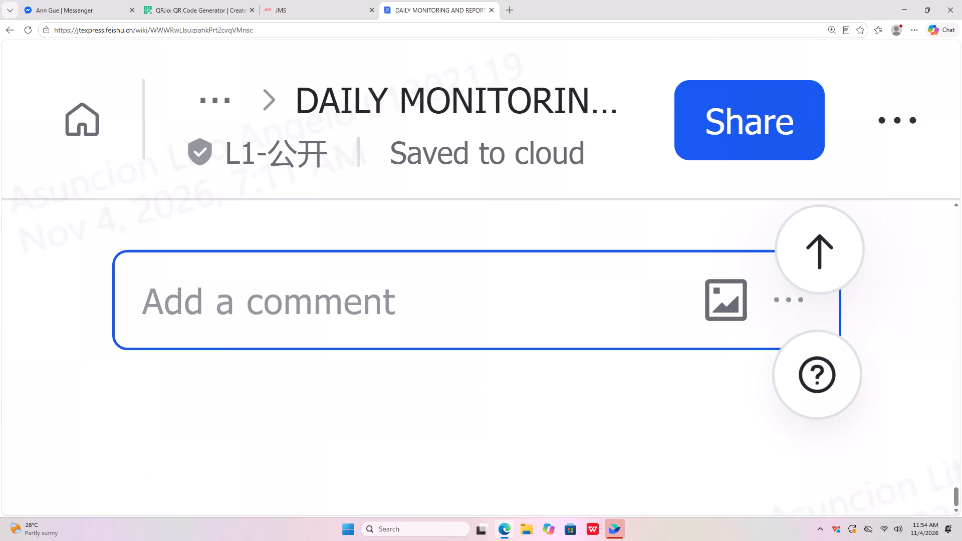
Restore the document's readable page scale and review the QA section and the INDICATORS sections below PROMOTION REQUEST.
scroll(628, 274, down, 4)
ctrl+scroll(589, 206, down, 5)
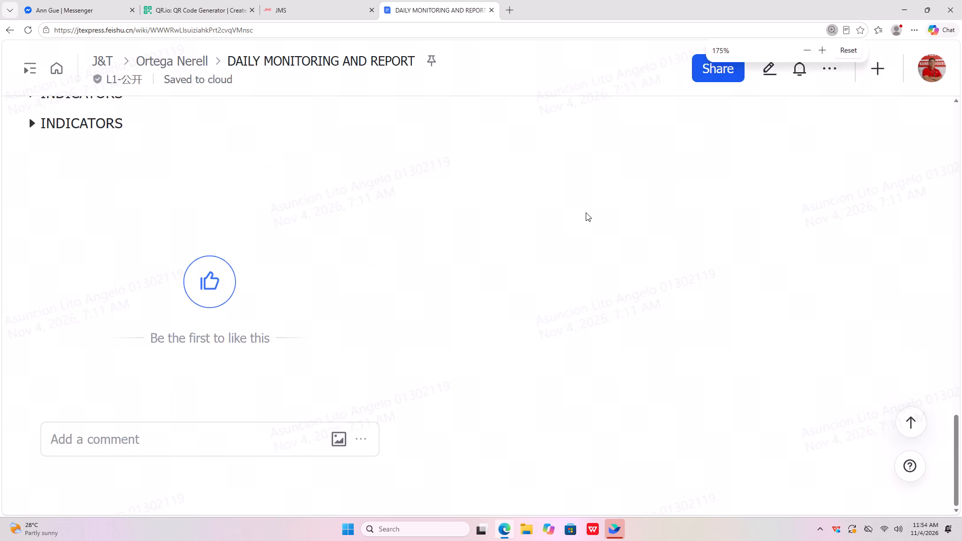
ctrl+scroll(520, 217, down, 3)
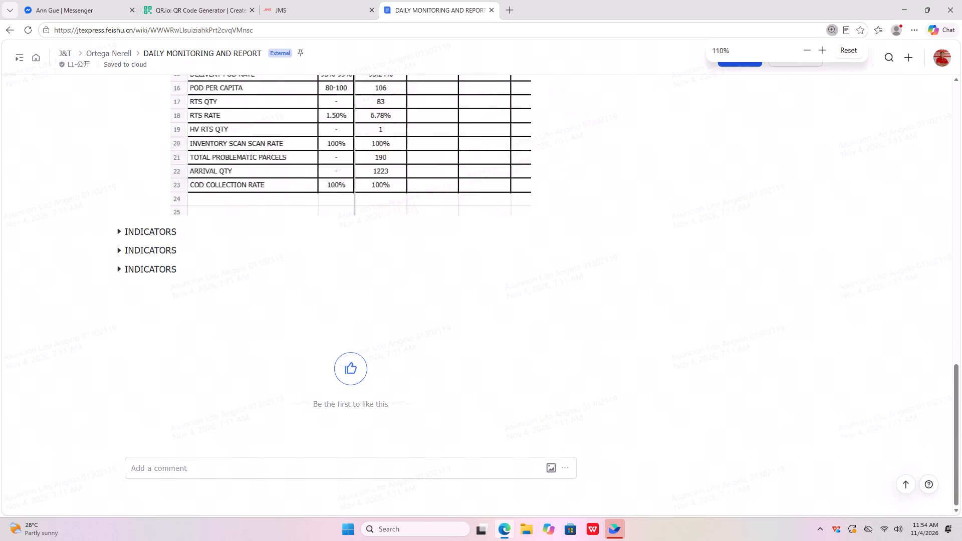
scroll(553, 197, up, 10)
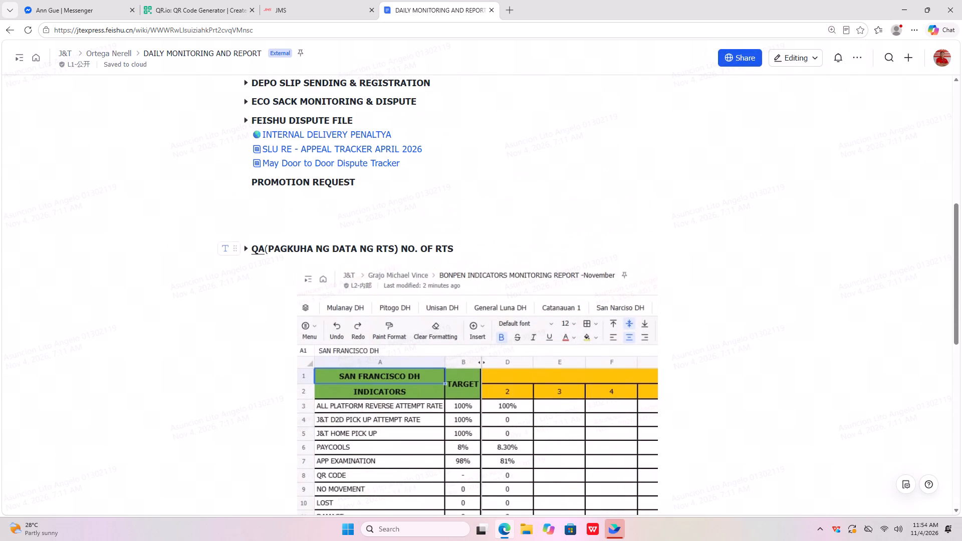
scroll(566, 259, up, 1)
scroll(577, 259, down, 5)
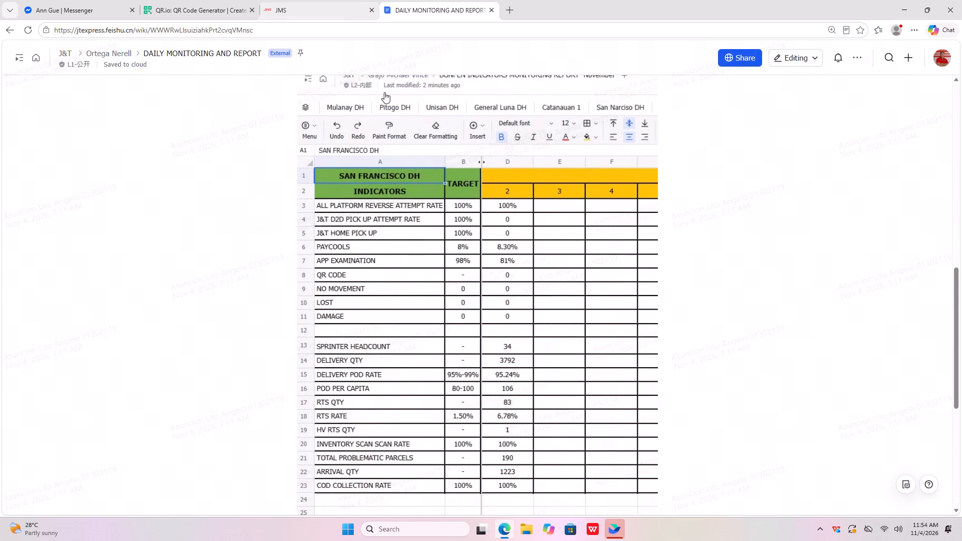
Switch to the Feishu desktop messenger app.
click(620, 528)
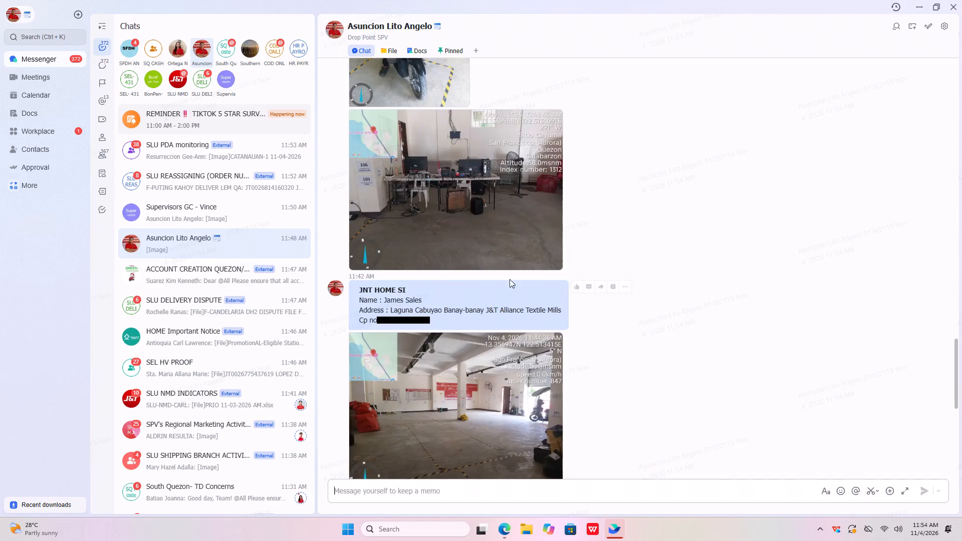
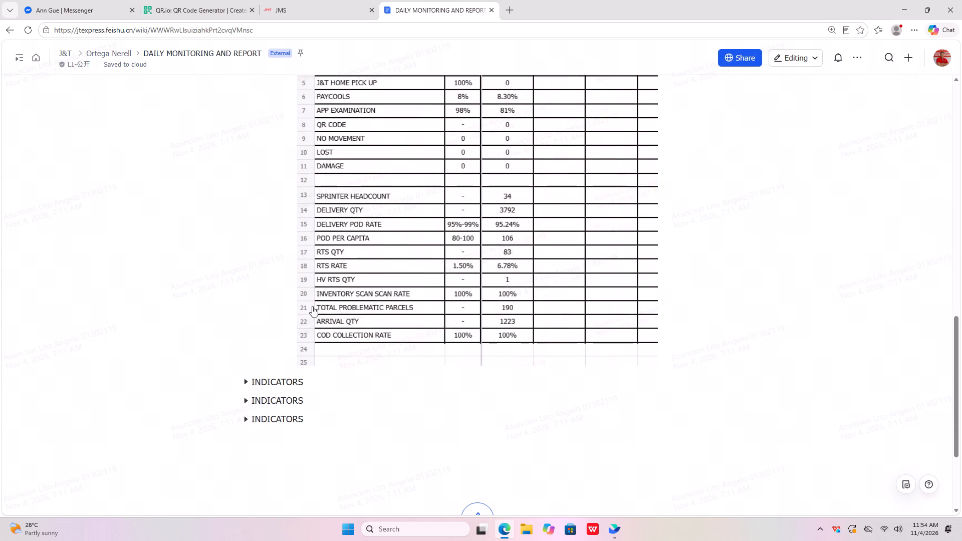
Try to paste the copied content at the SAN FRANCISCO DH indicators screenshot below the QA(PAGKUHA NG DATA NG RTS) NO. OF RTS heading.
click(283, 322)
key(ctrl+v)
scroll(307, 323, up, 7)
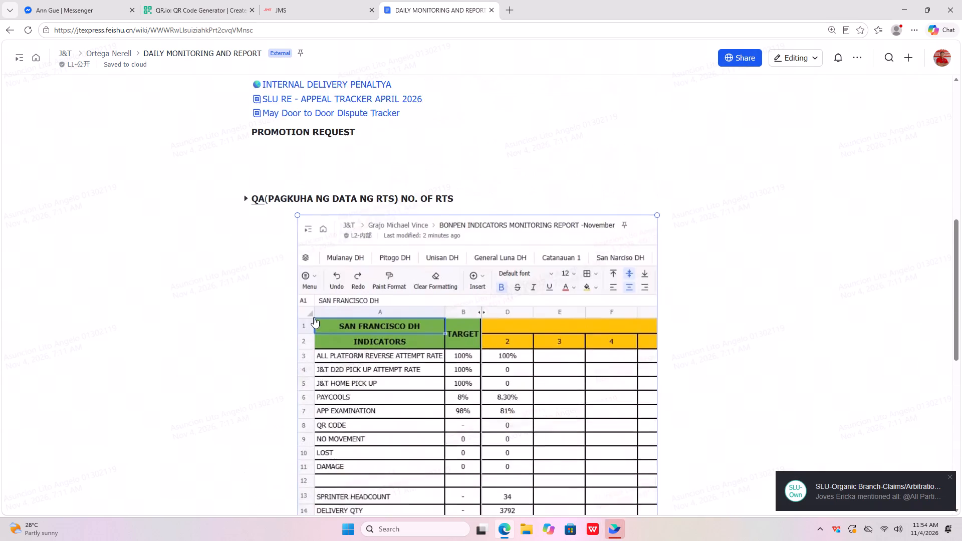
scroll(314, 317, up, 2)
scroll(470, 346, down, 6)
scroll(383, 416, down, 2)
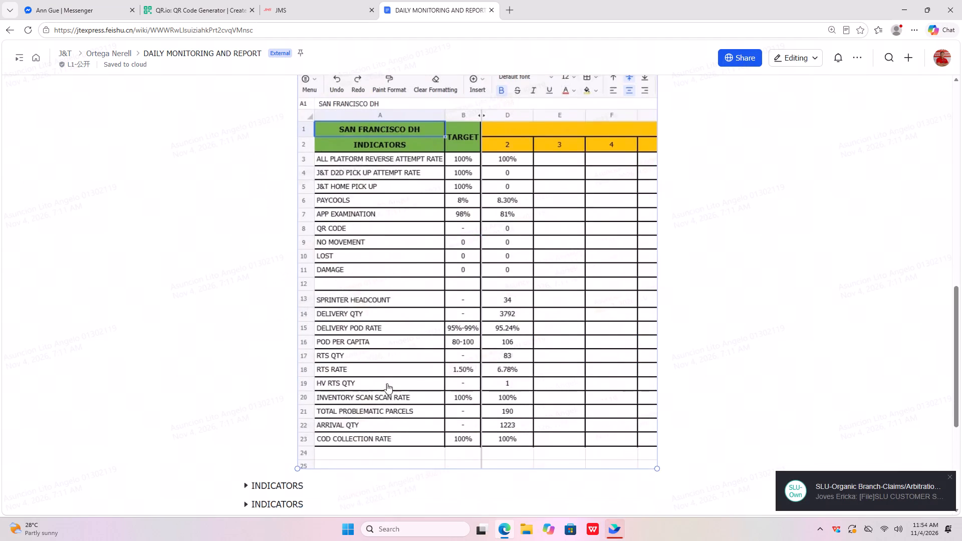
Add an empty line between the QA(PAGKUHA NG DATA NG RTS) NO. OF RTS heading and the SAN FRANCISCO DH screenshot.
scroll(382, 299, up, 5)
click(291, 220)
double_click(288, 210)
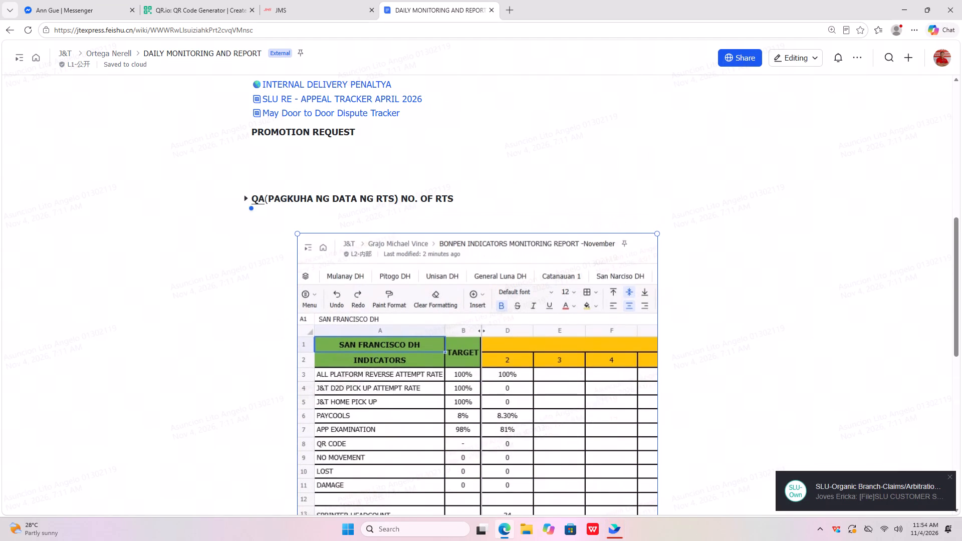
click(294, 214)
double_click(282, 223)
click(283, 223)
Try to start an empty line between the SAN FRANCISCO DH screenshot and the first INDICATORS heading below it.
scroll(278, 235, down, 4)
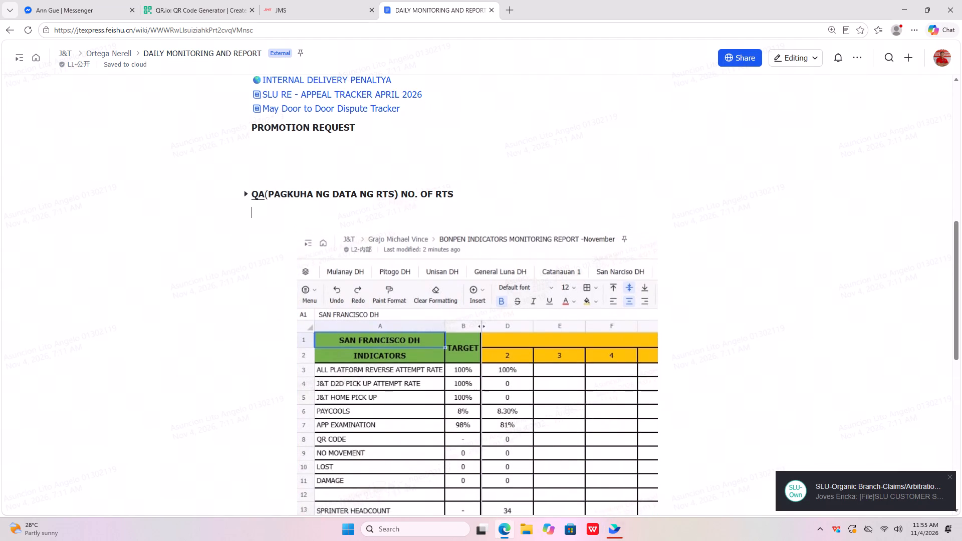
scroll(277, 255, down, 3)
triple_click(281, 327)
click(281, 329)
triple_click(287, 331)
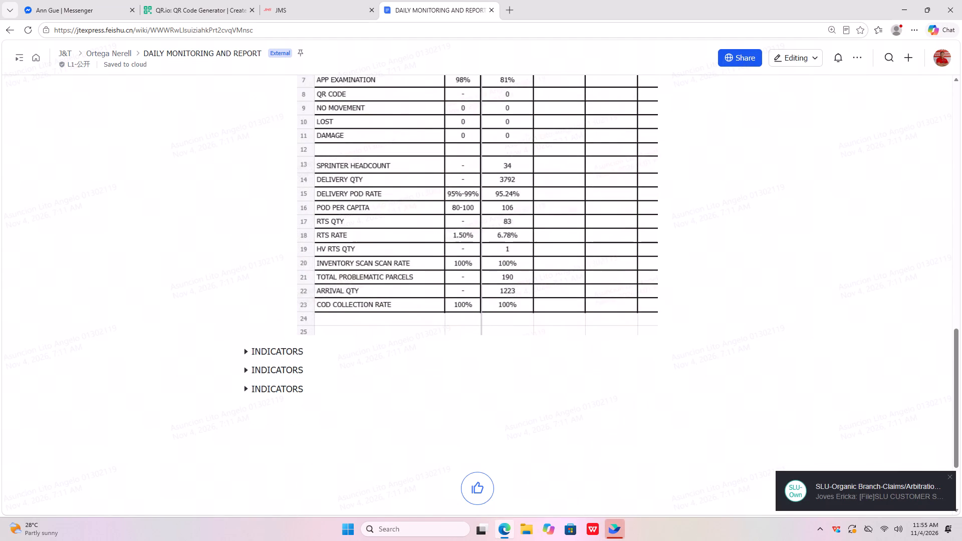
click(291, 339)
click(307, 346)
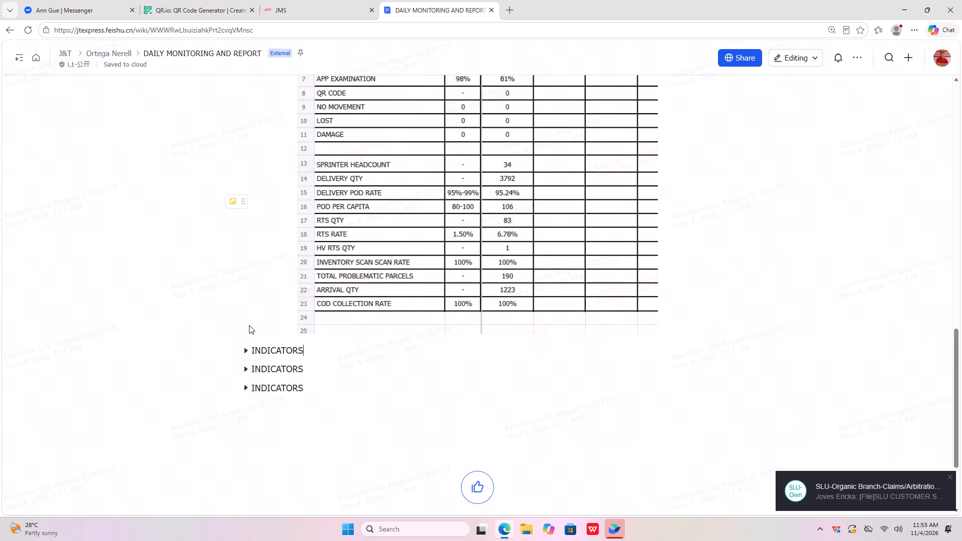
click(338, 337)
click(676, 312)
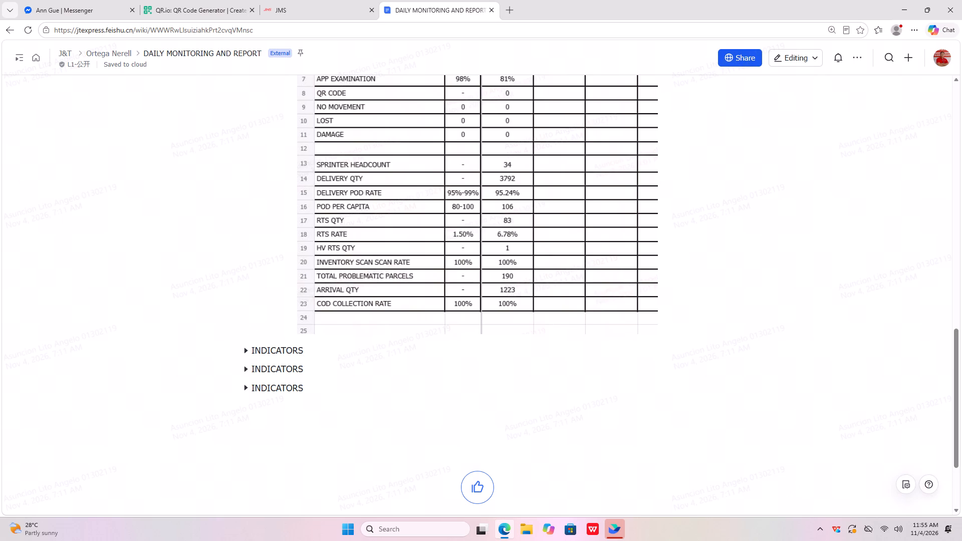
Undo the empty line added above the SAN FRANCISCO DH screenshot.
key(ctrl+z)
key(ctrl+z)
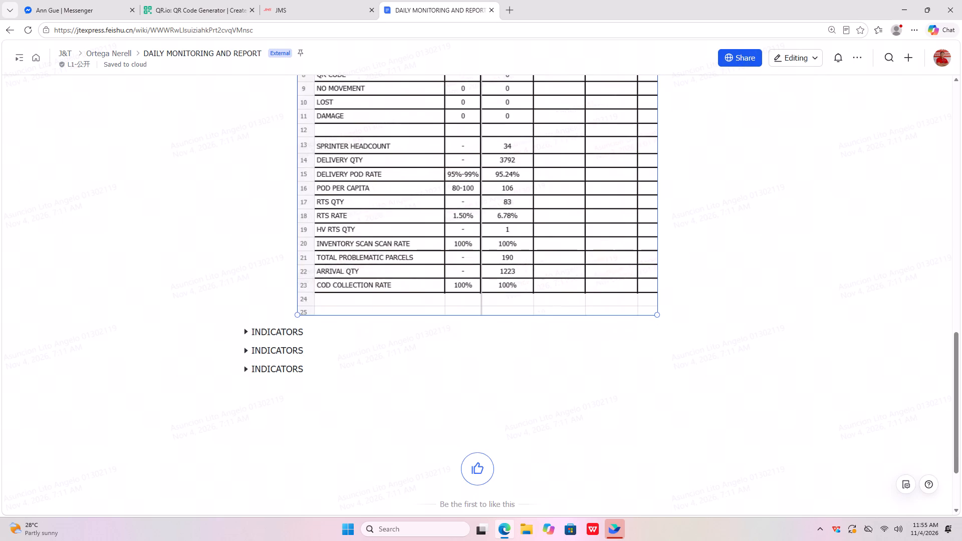
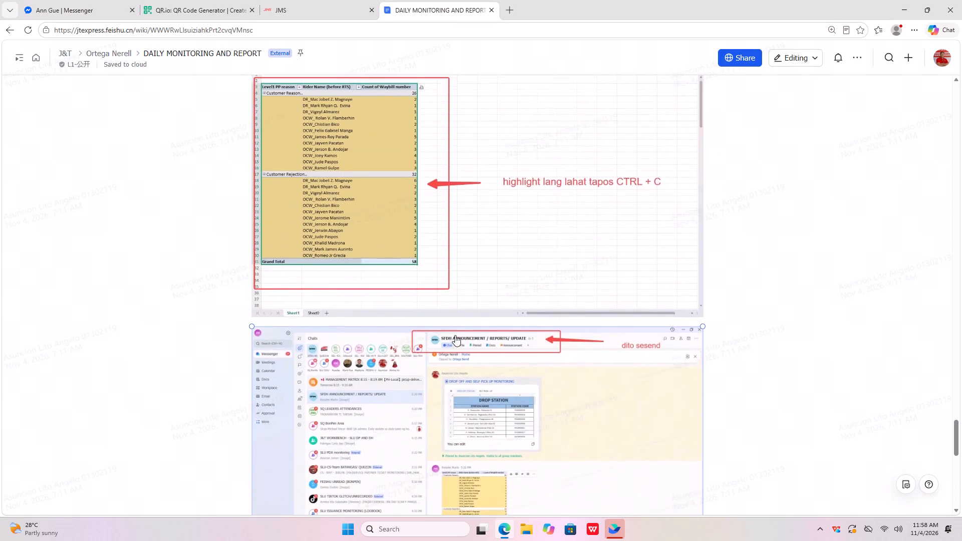
Review the RTS data instruction screenshots from the sending step back to the QA(PAGKUHA NG DATA NG RTS) NO. OF RTS heading.
scroll(455, 335, up, 10)
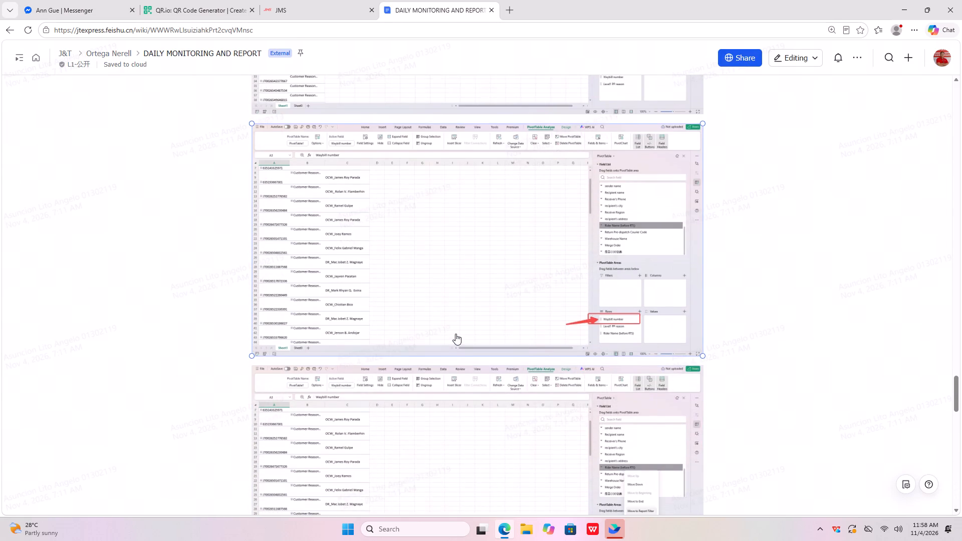
scroll(455, 333, up, 8)
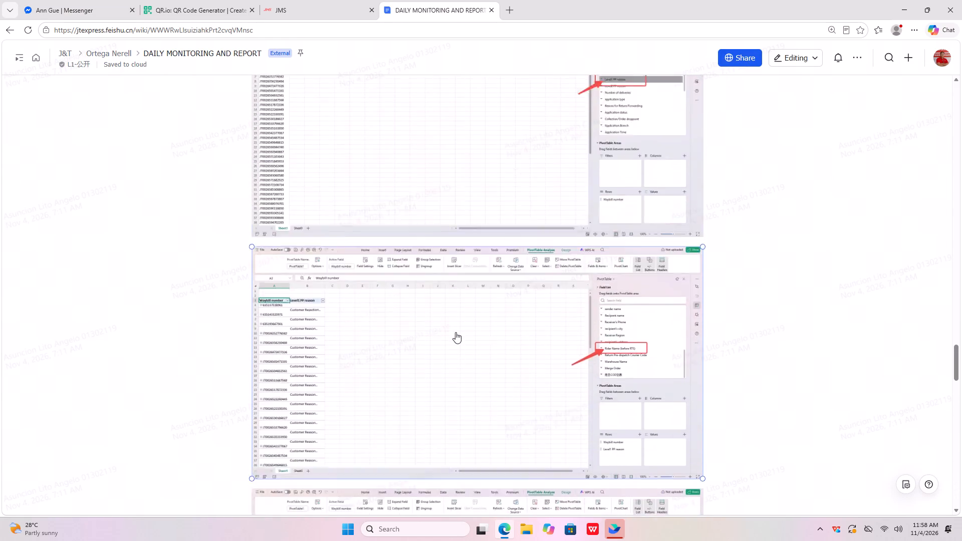
scroll(455, 332, up, 10)
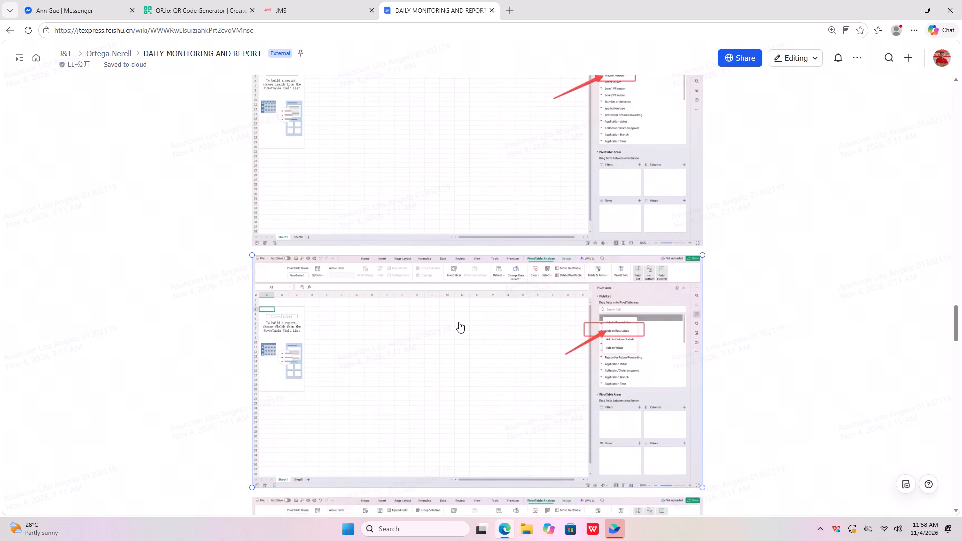
scroll(459, 322, up, 12)
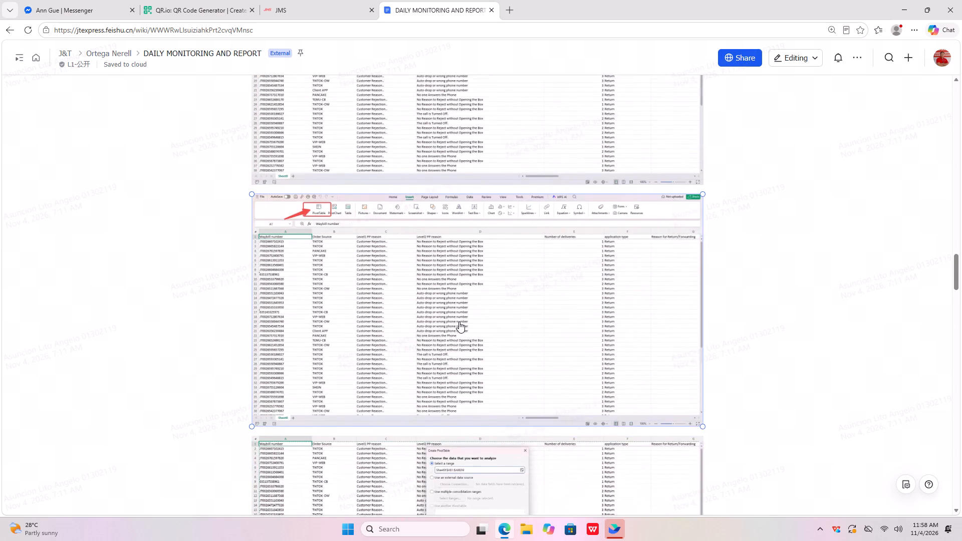
scroll(459, 322, up, 12)
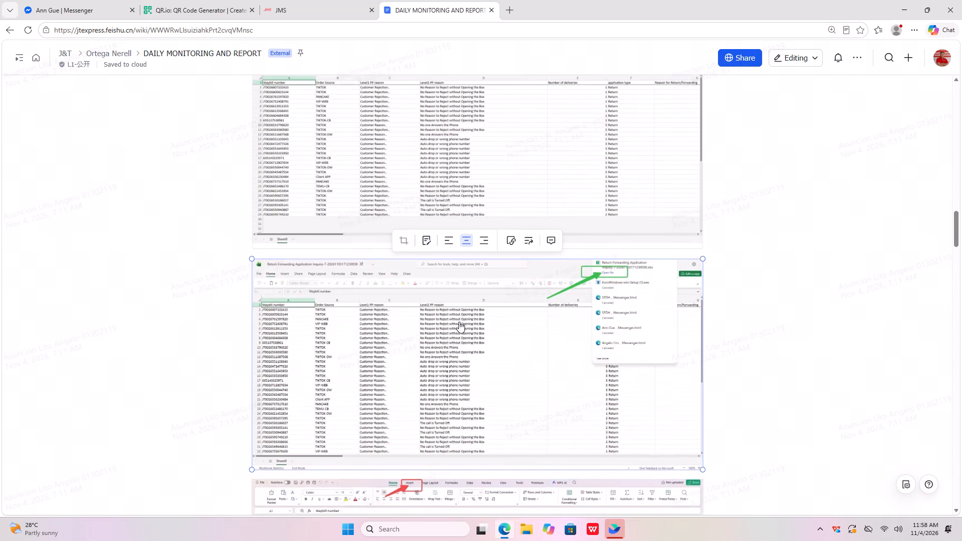
scroll(459, 322, up, 12)
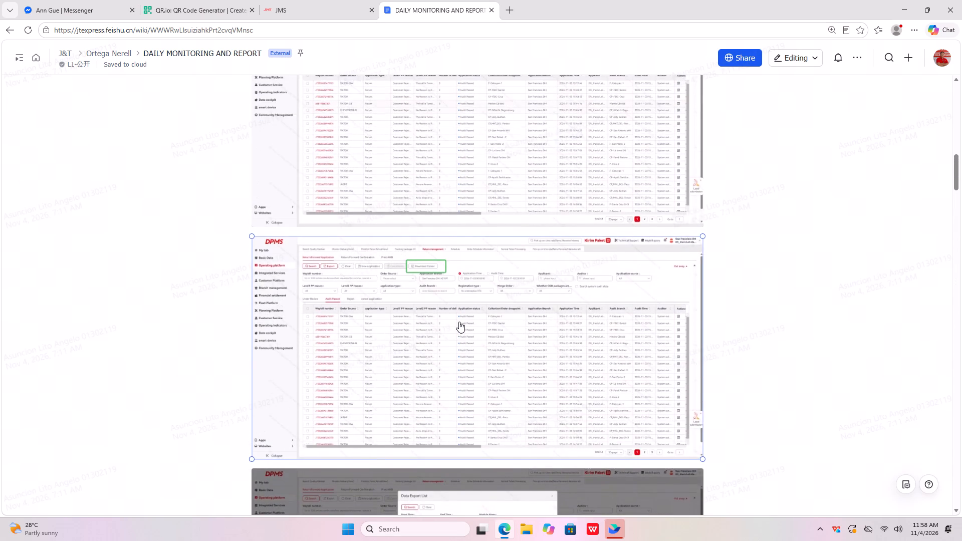
scroll(459, 322, up, 10)
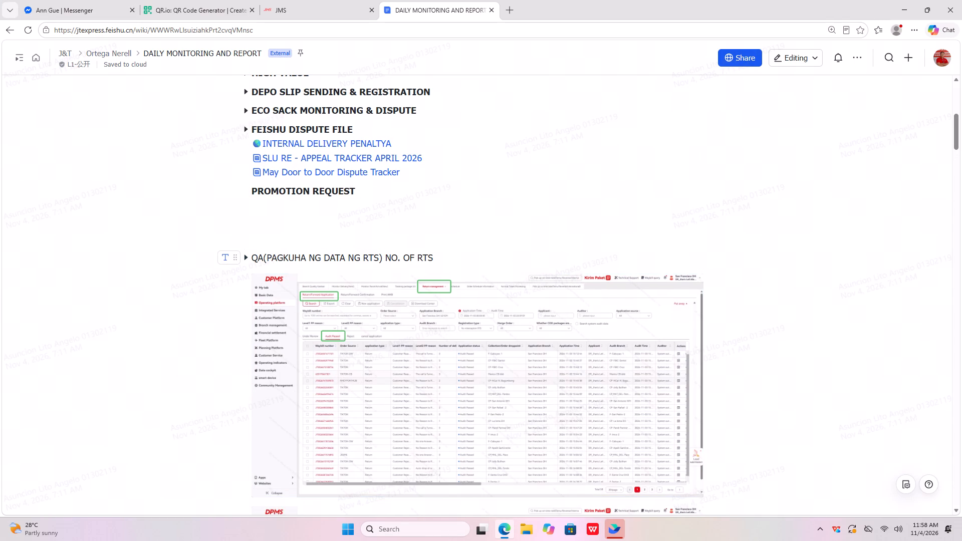
Make the "QA(PAGKUHA NG DATA NG RTS) NO. OF RTS" heading bold and underlined.
drag(253, 255, 434, 261)
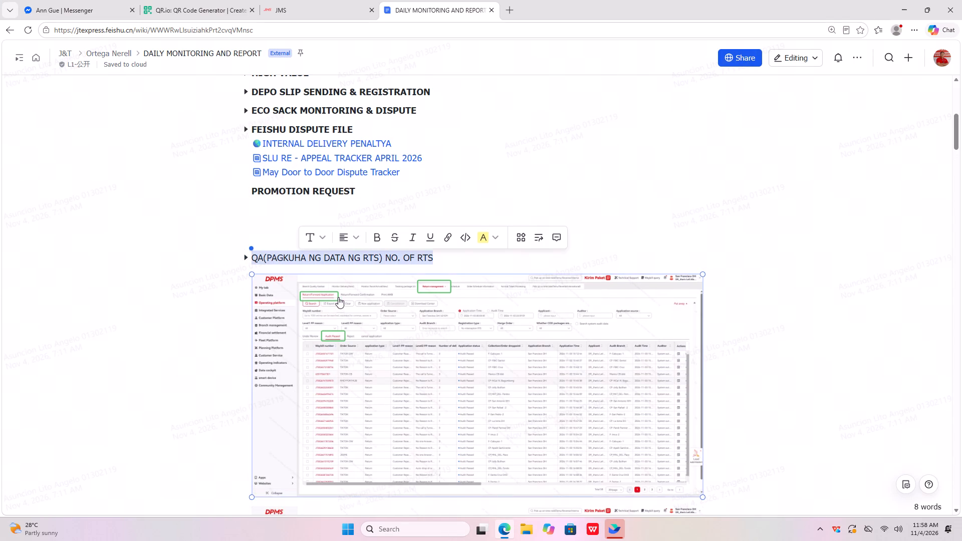
drag(381, 237, 379, 242)
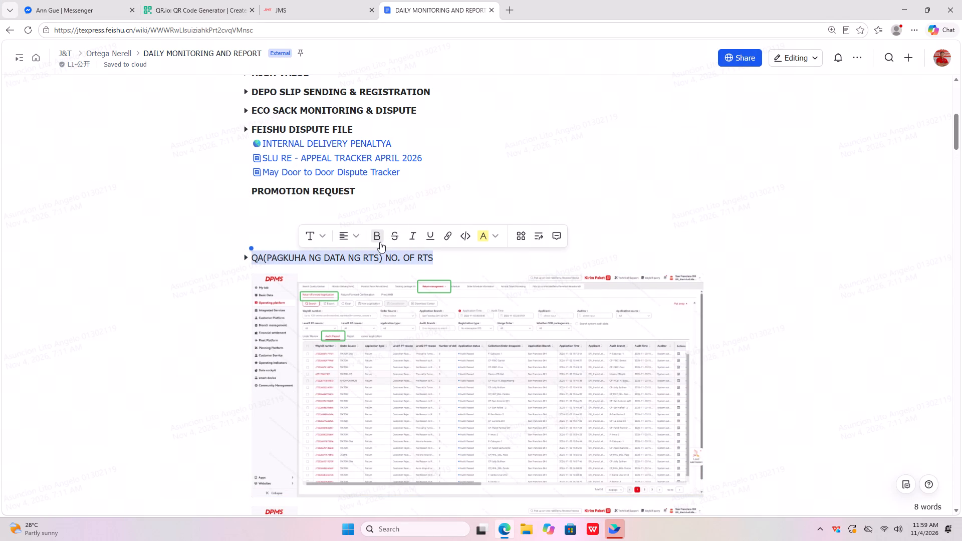
click(379, 237)
click(429, 239)
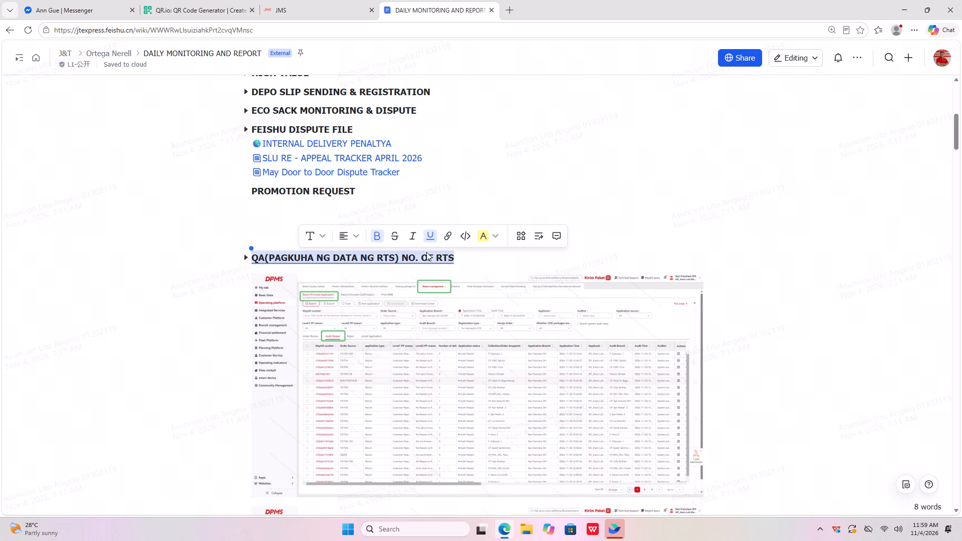
click(499, 261)
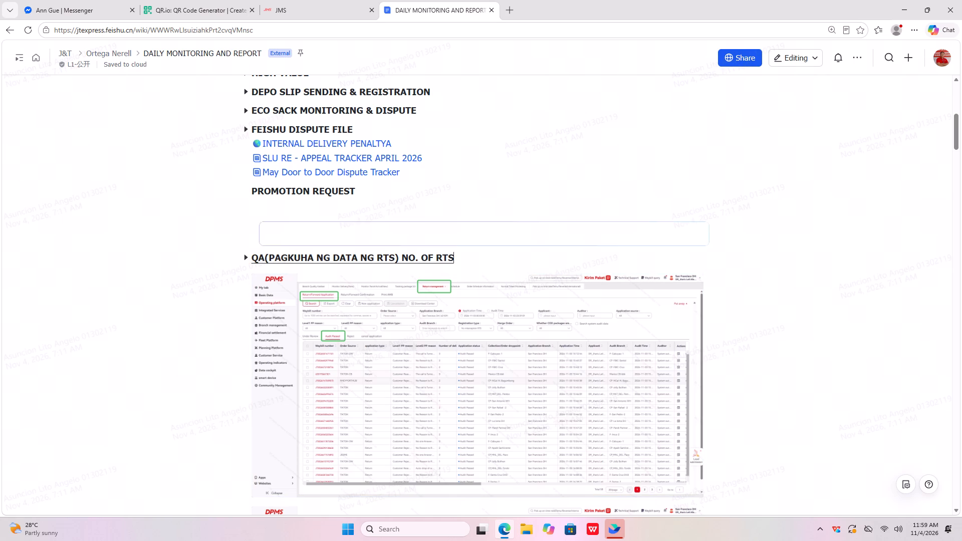
Review the DPMS export and PivotTable instruction screenshots beneath the QA heading, dismissing the chat notification.
scroll(597, 324, down, 3)
scroll(597, 324, up, 3)
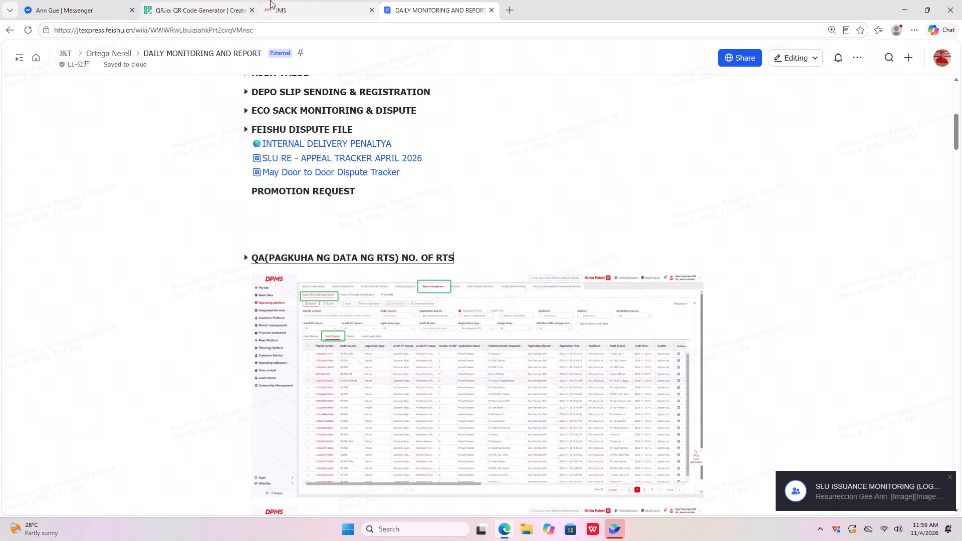
scroll(410, 468, down, 18)
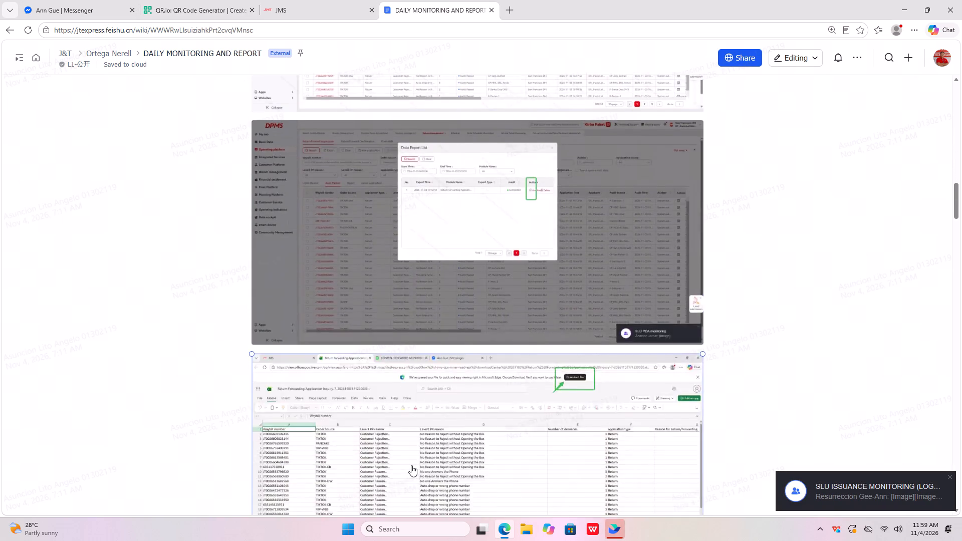
scroll(411, 465, down, 3)
scroll(411, 465, down, 20)
scroll(411, 465, down, 2)
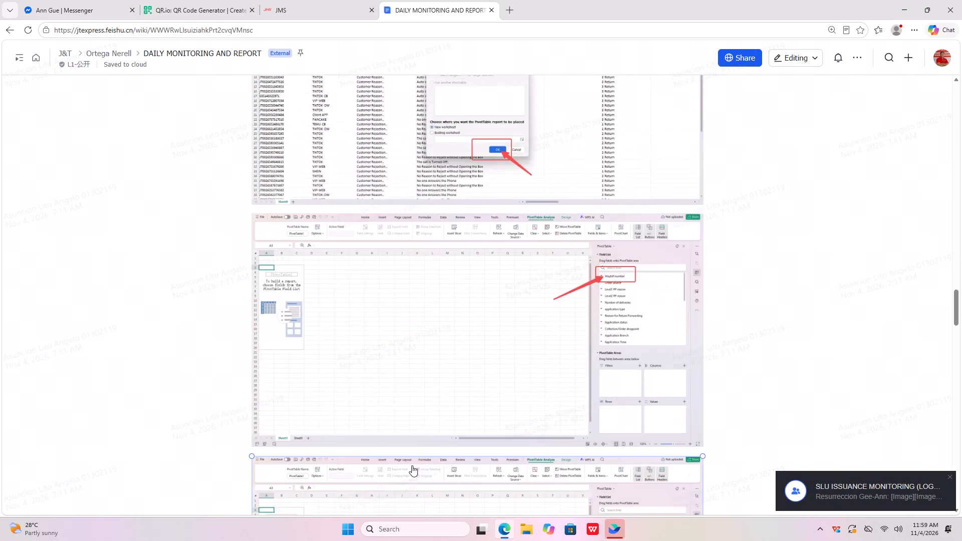
scroll(412, 465, down, 5)
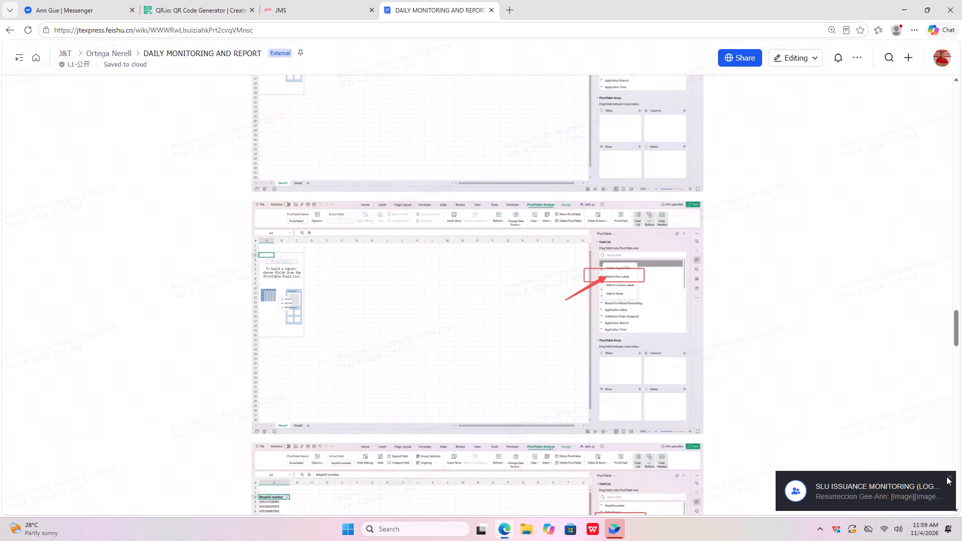
click(948, 475)
scroll(371, 441, down, 4)
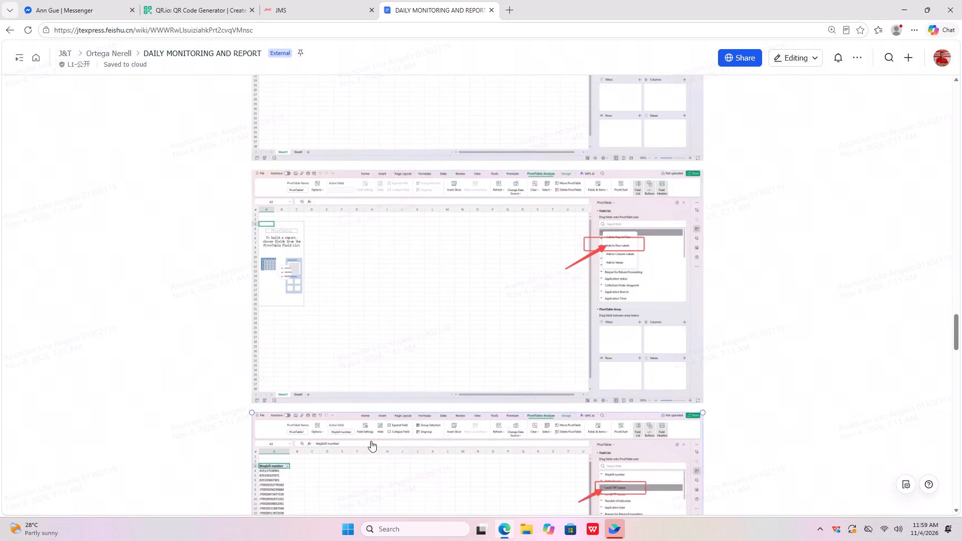
scroll(371, 441, down, 9)
scroll(371, 441, up, 7)
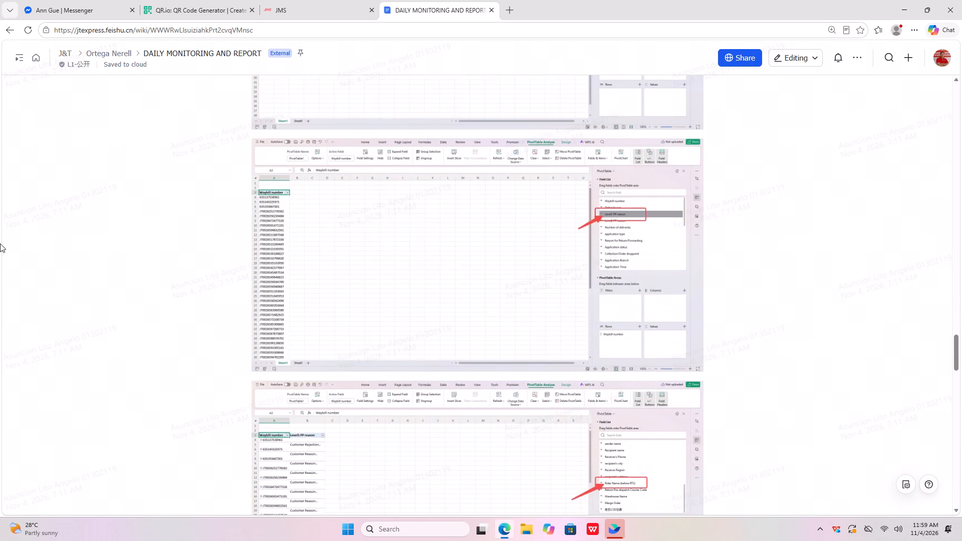
In JMS, close the New waybill, Return management and Tracking package 2.0 pages.
click(300, 7)
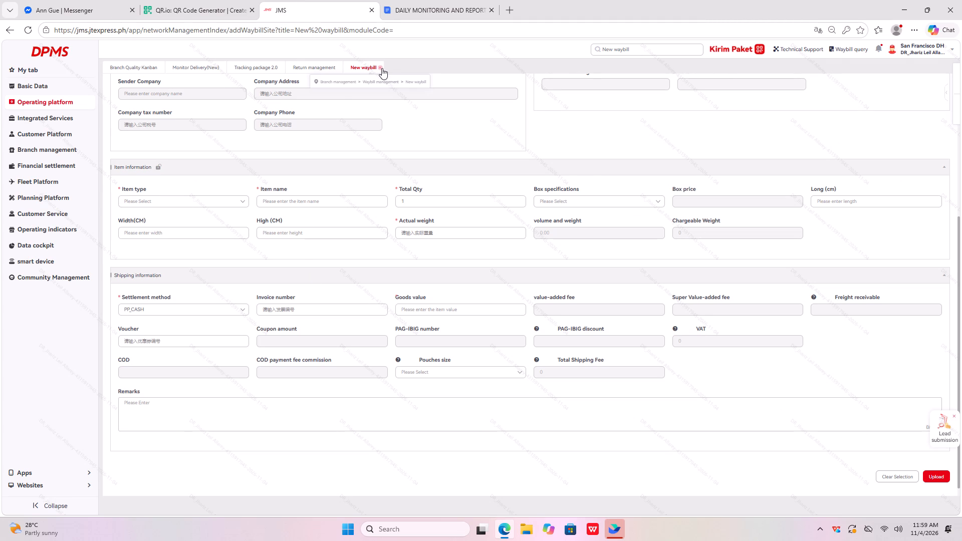
click(382, 68)
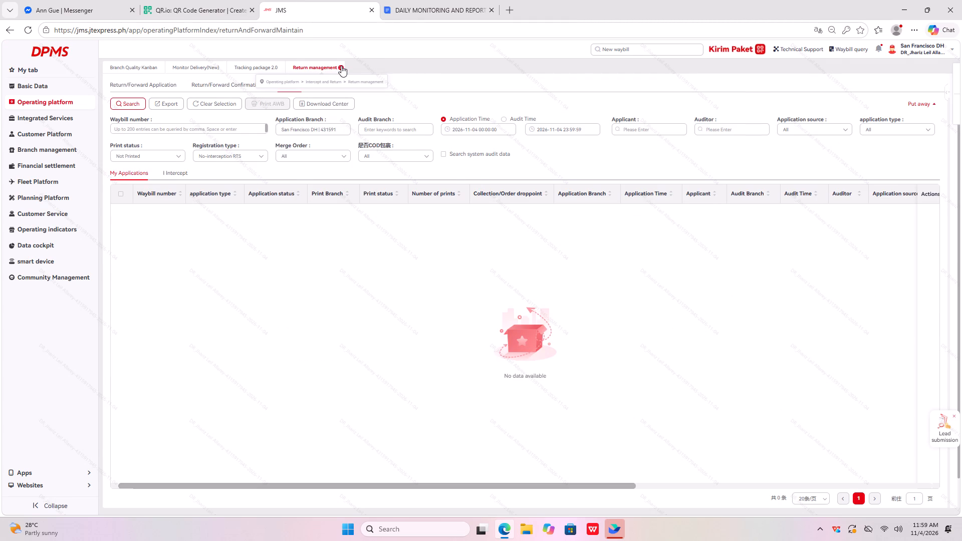
click(341, 66)
click(282, 67)
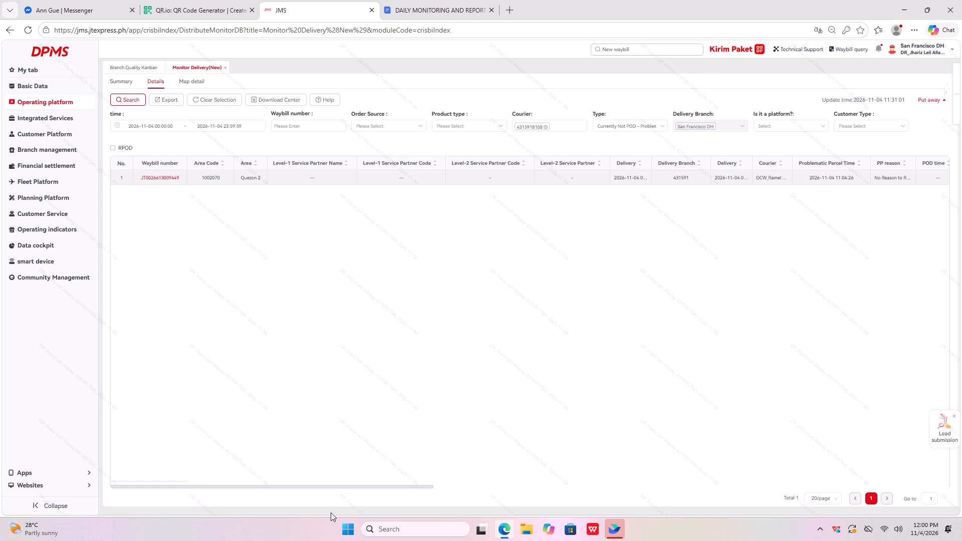
Log out of the J&T account in the Feishu desktop app and close its window.
click(508, 526)
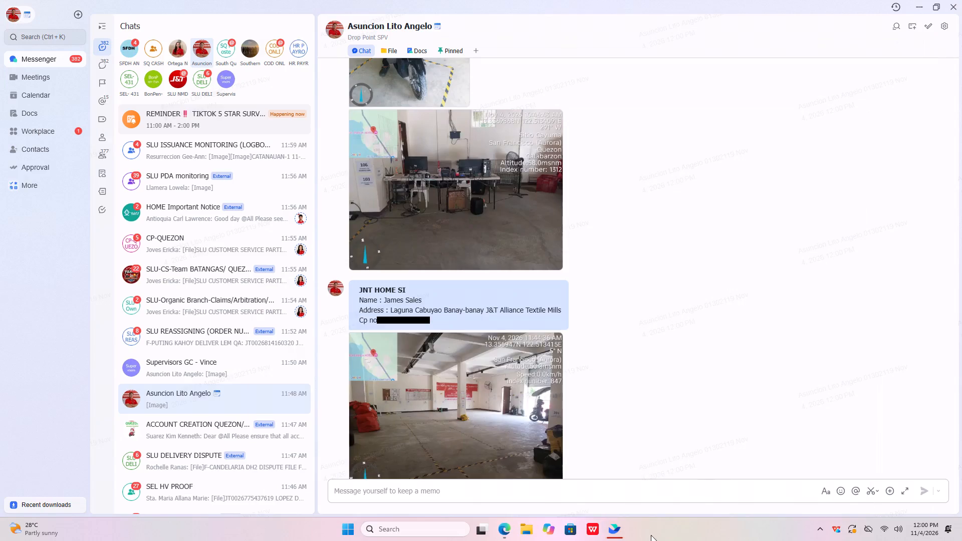
click(16, 13)
click(34, 196)
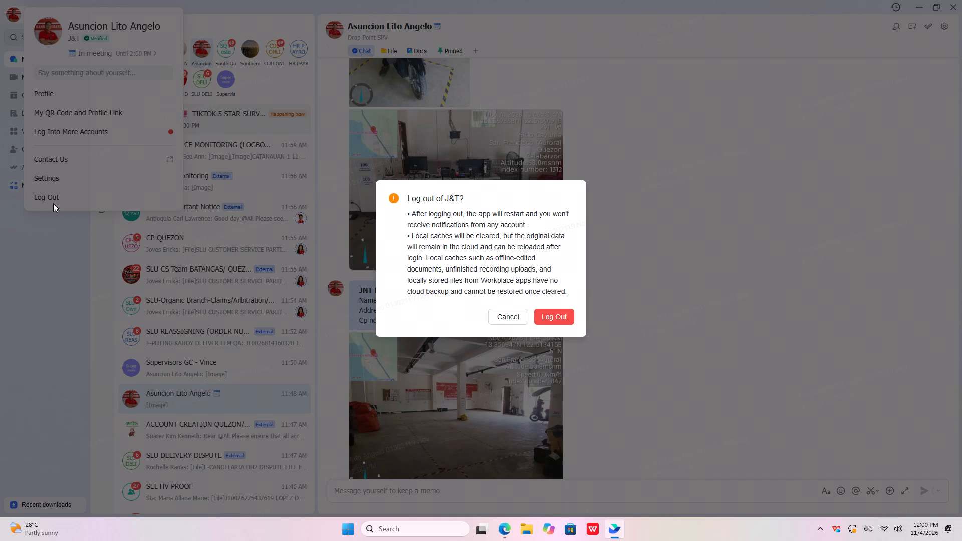
click(558, 318)
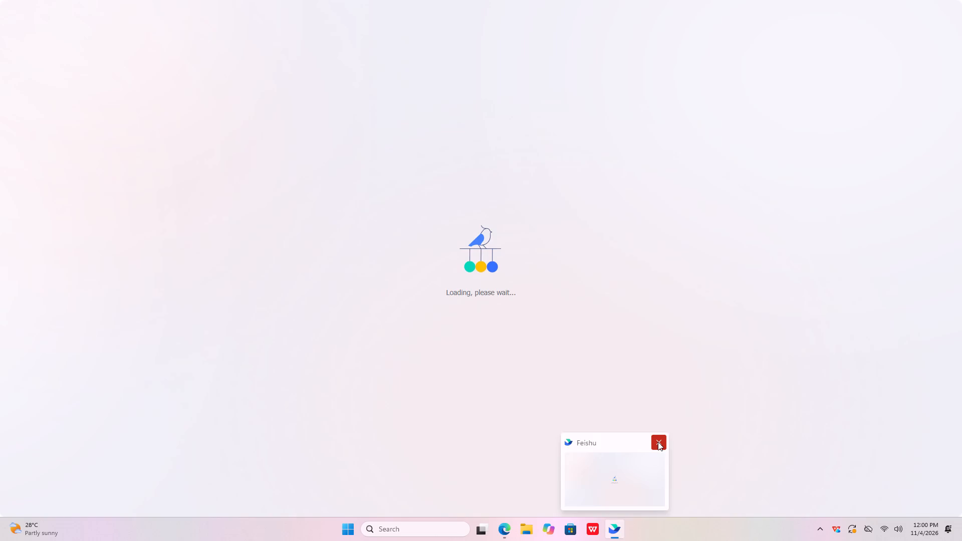
click(658, 442)
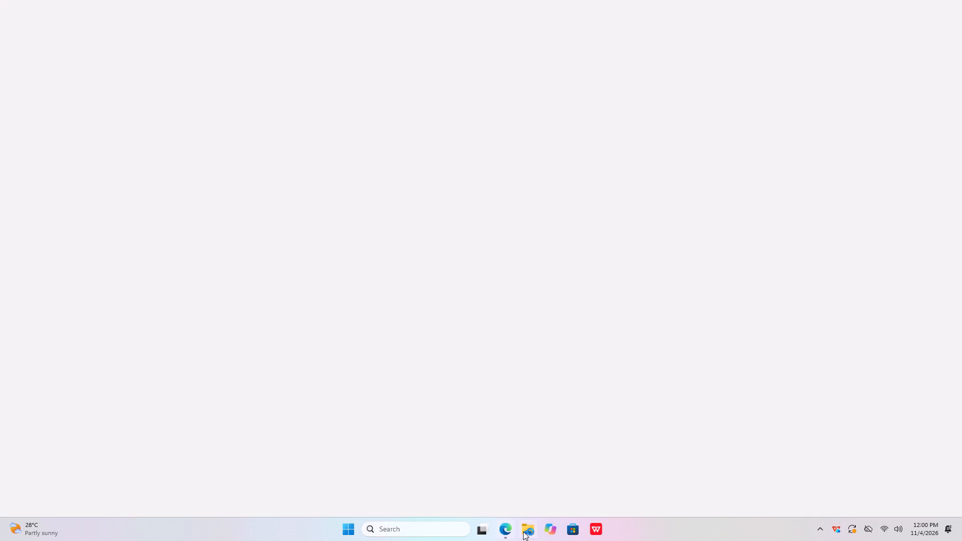
Switch back to the JMS Monitor Delivery(New) page in Microsoft Edge.
click(502, 527)
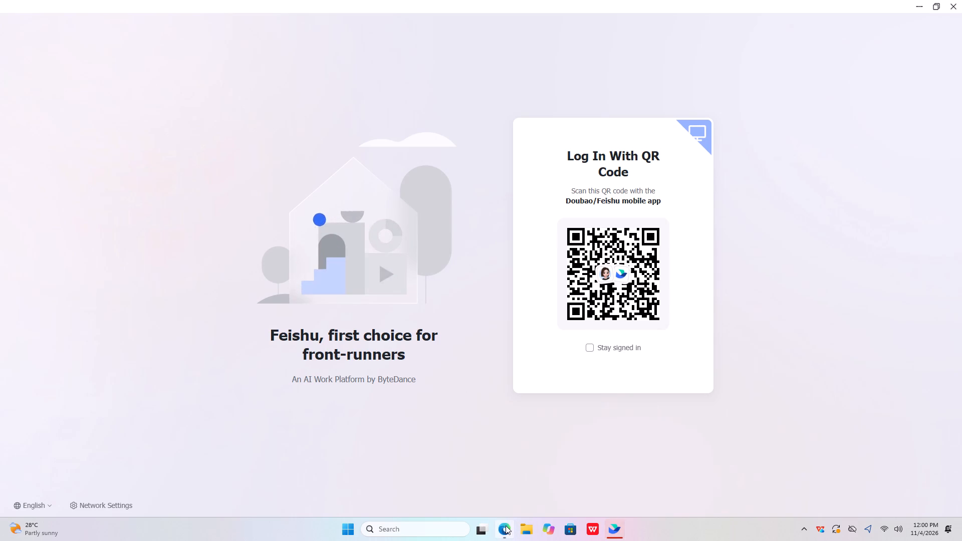
click(506, 525)
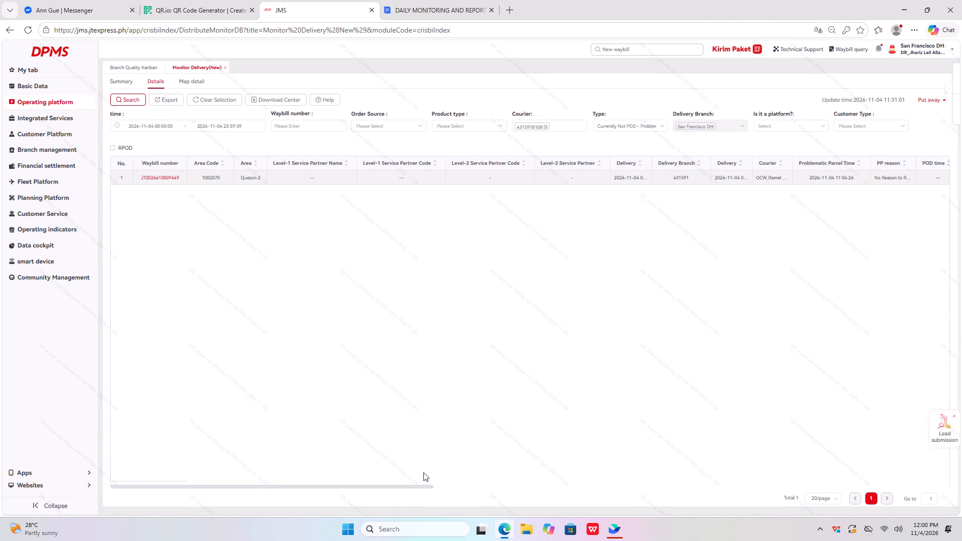